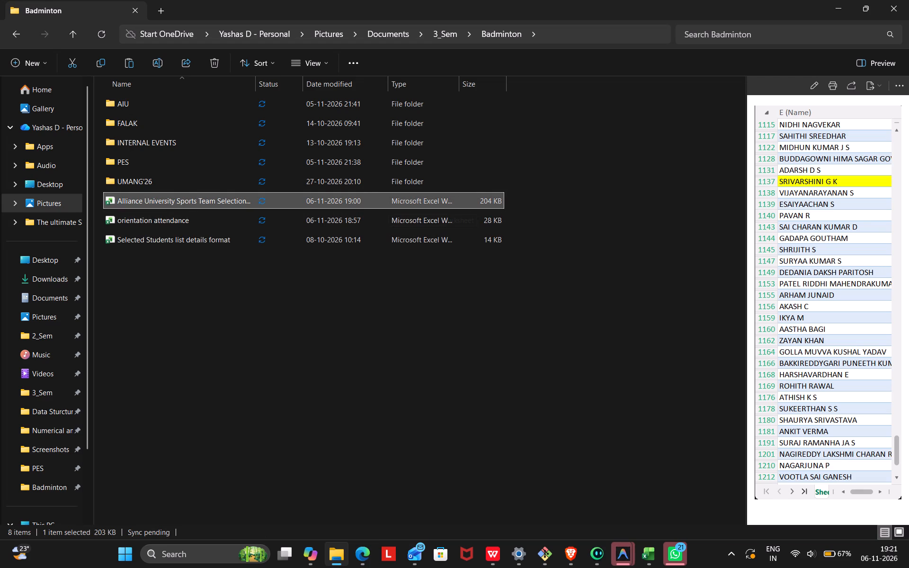
double_click(370, 197)
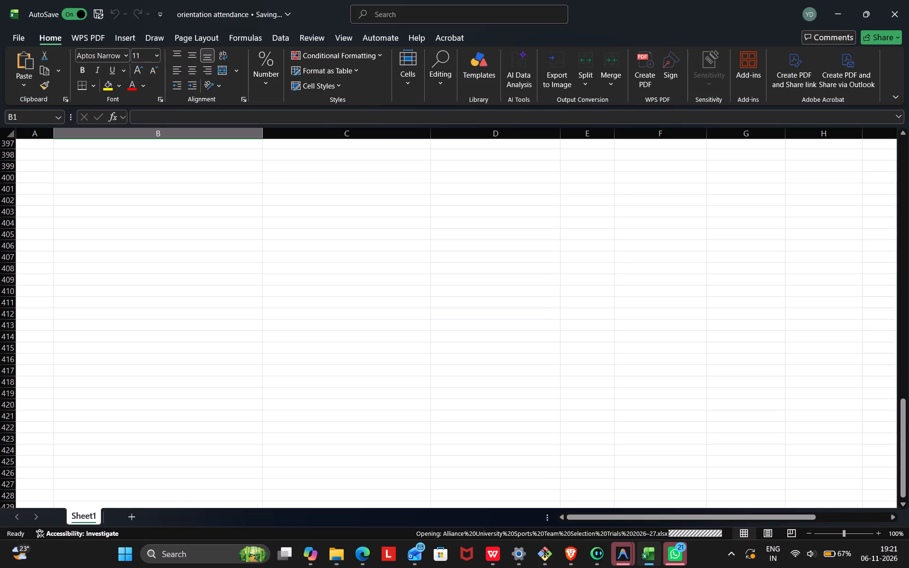
scroll(233, 297, "right", 5)
scroll(233, 297, "up", 8)
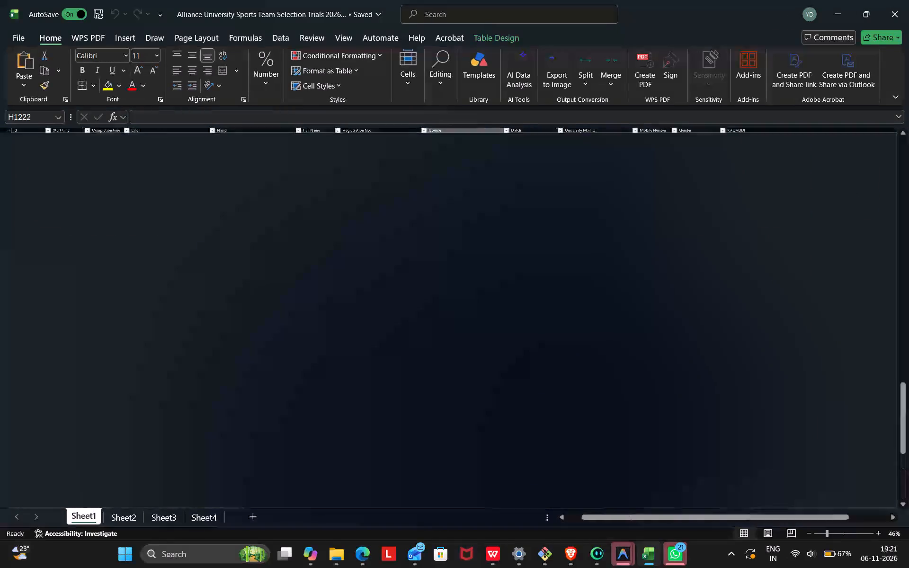
scroll(233, 317, "up", 6)
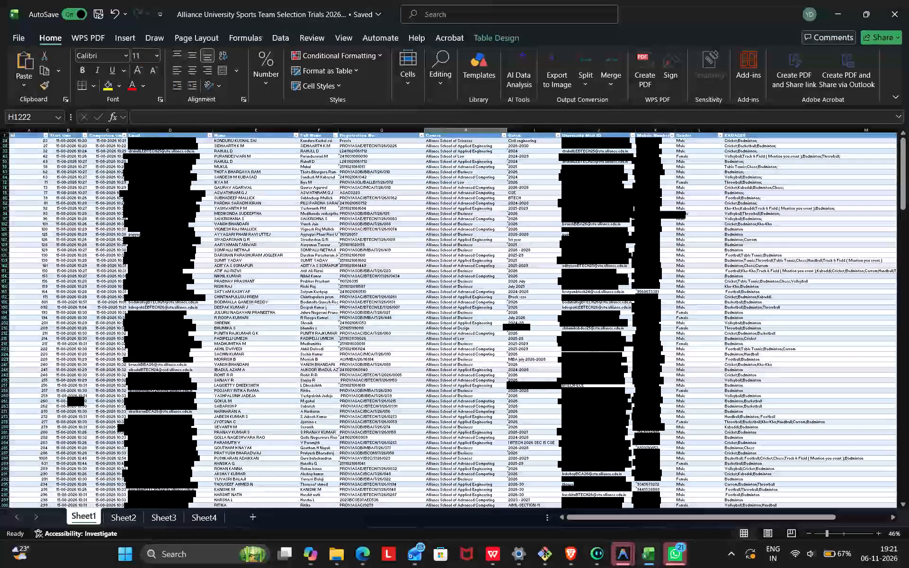
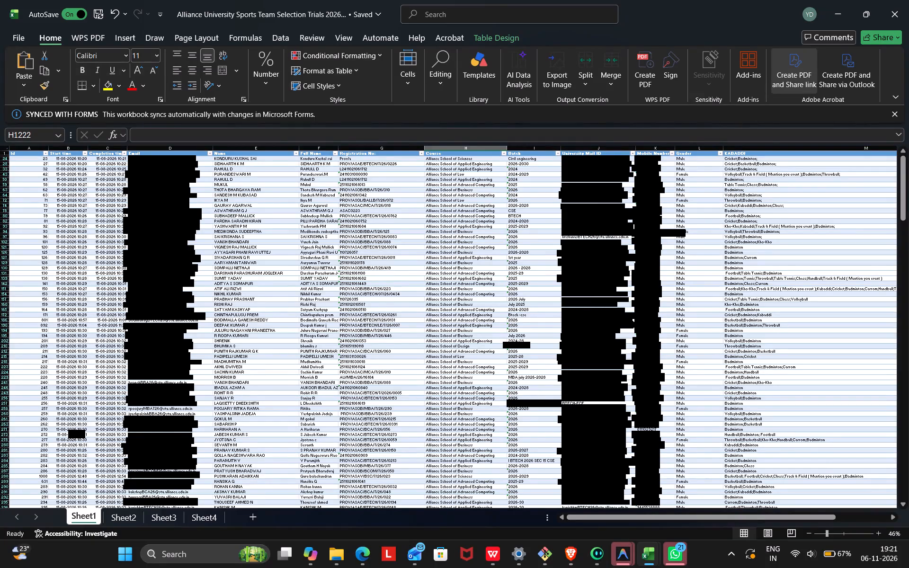
Convert Sheet1 of the workbook to an actual-size PDF with a share link using Adobe Acrobat.
left_click(799, 65)
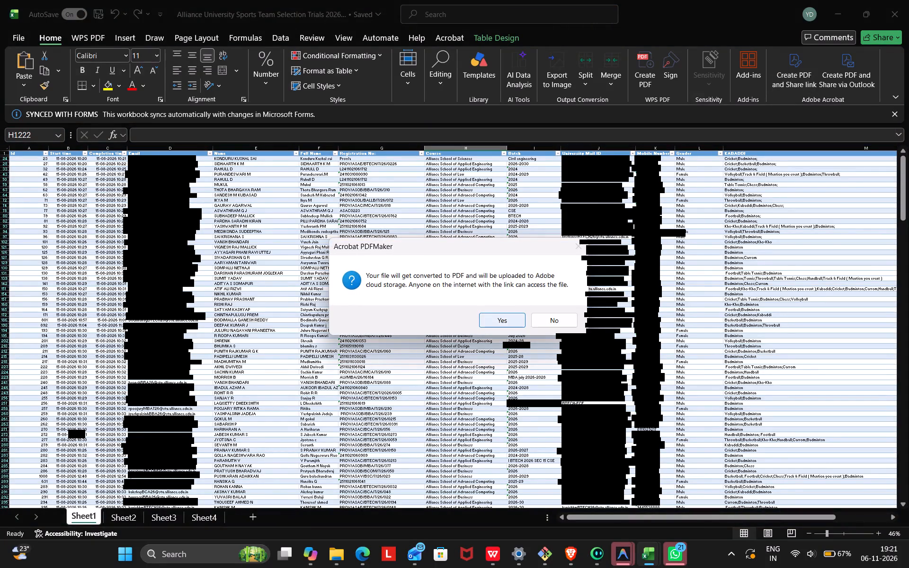
left_click(502, 317)
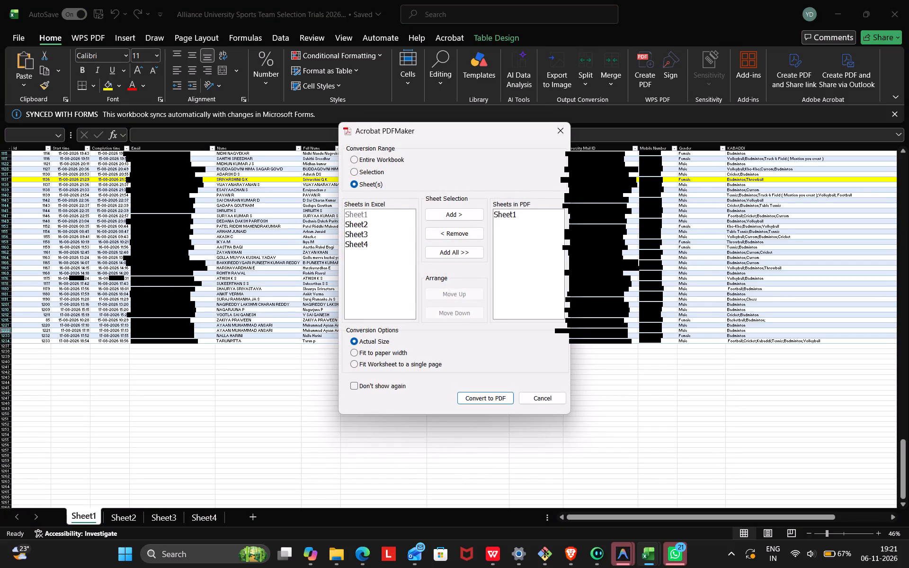
left_click(480, 395)
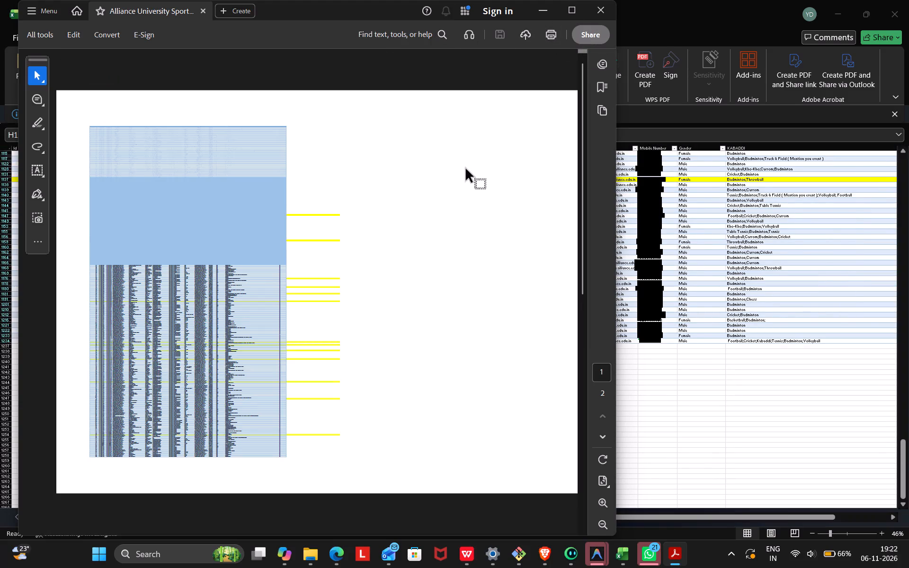
Save the converted selection trials PDF to Adobe cloud storage.
scroll(467, 170, "up", 2)
scroll(136, 292, "up", 16)
scroll(136, 292, "up", 2, "ctrl")
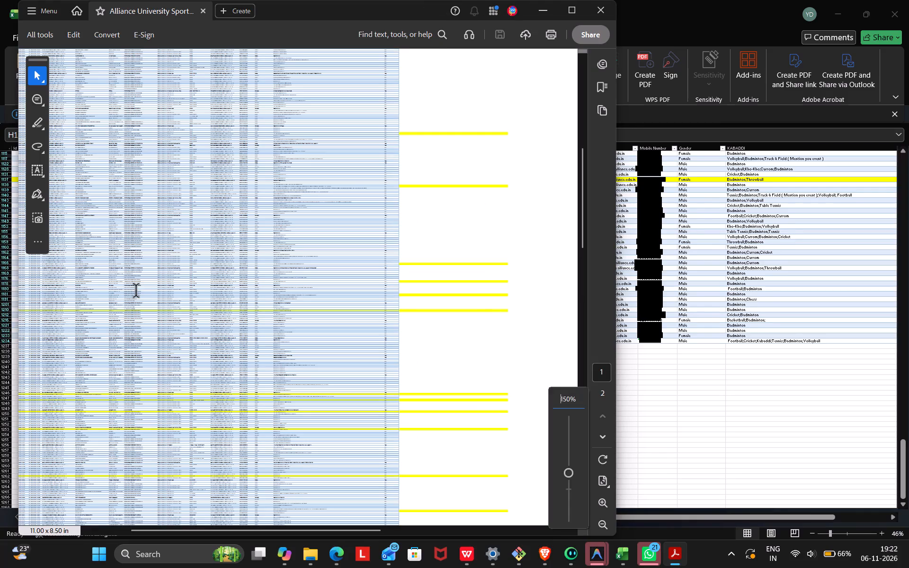
scroll(136, 292, "up", 1, "ctrl")
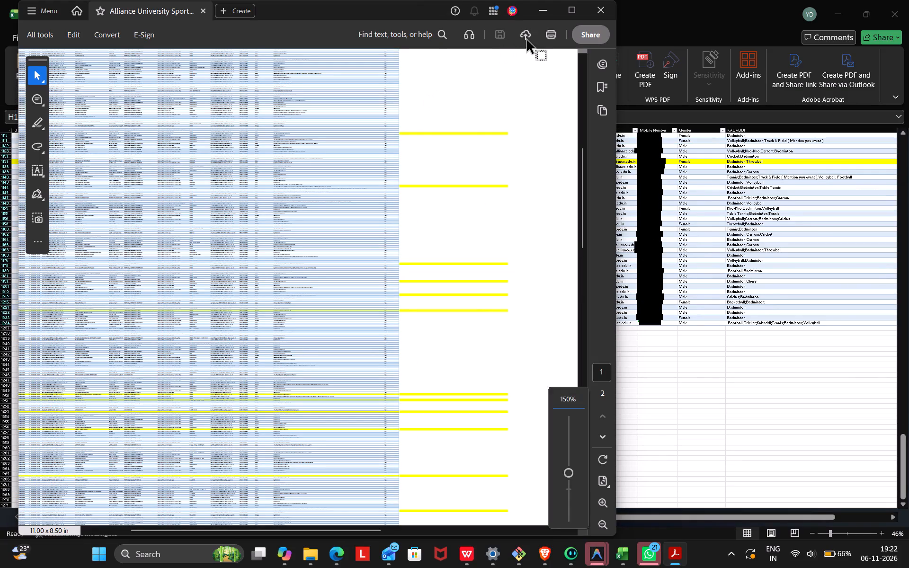
scroll(528, 40, "up", 1, "ctrl")
left_click(526, 35)
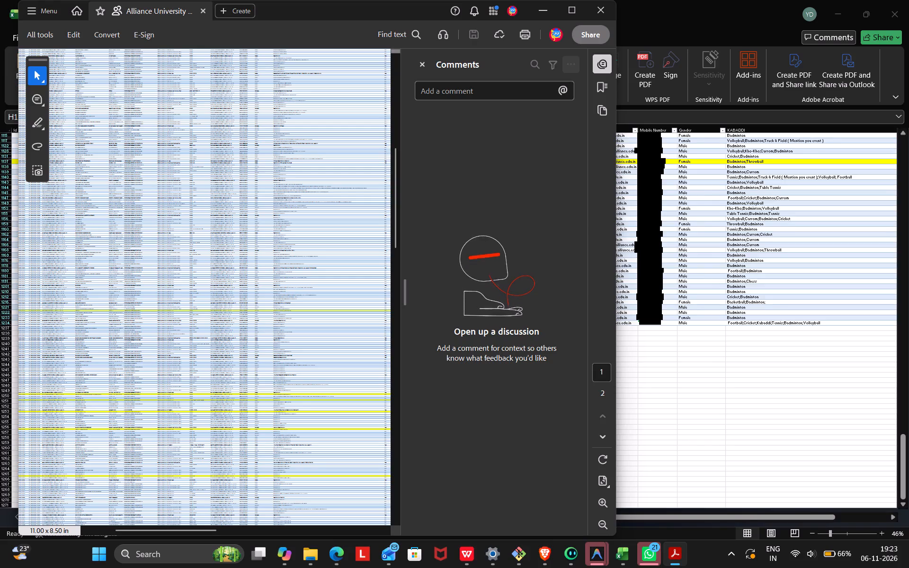
left_click(500, 37)
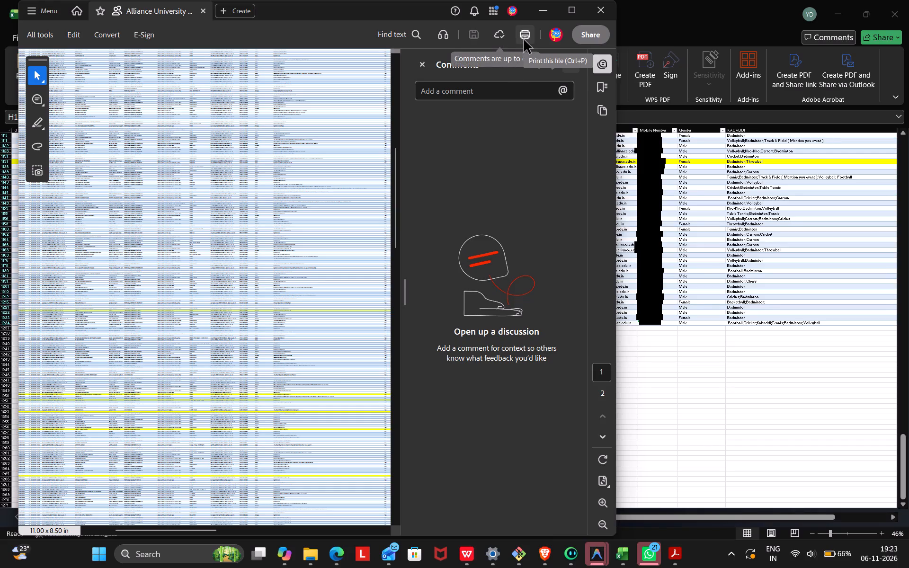
Copy a share link to the PDF that lets anyone access and comment.
scroll(495, 134, "up", 4)
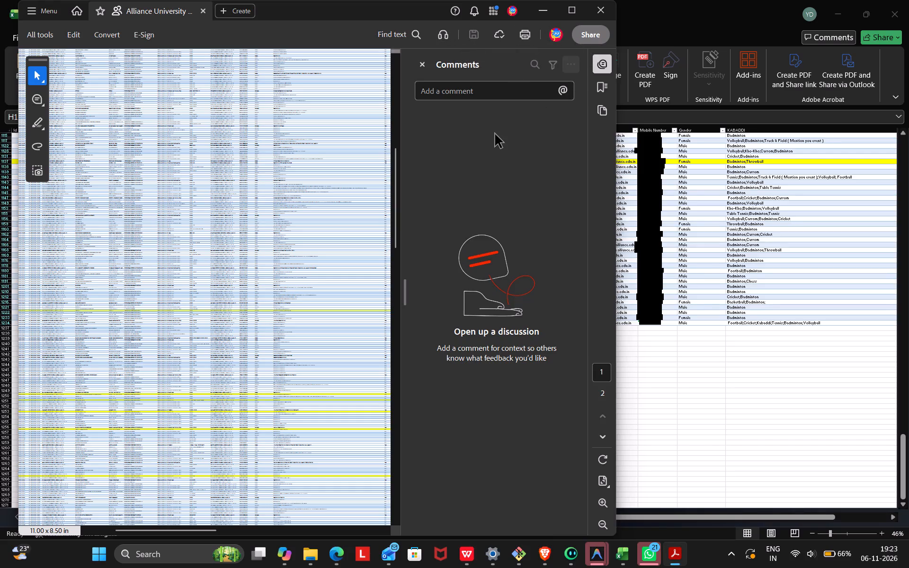
left_click(580, 31)
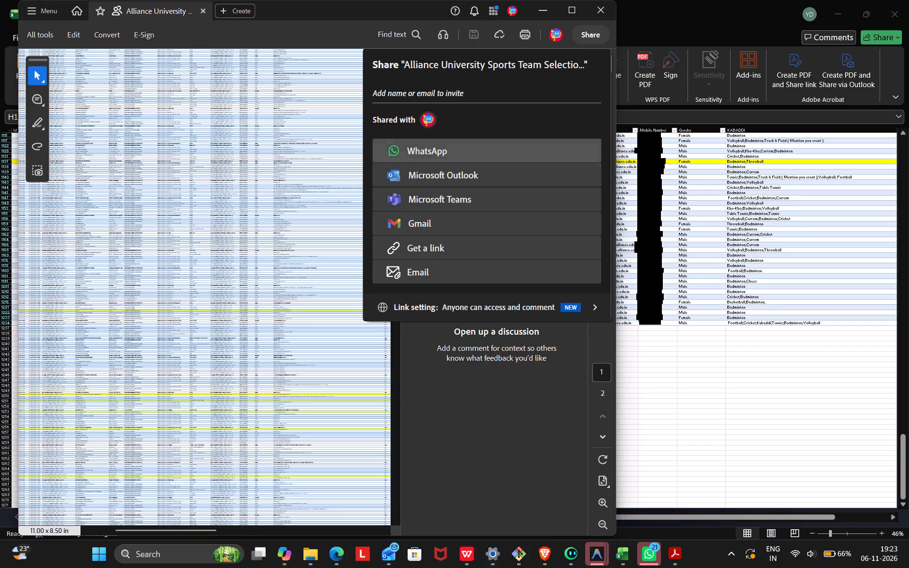
scroll(440, 245, "down", 1)
left_click(440, 245)
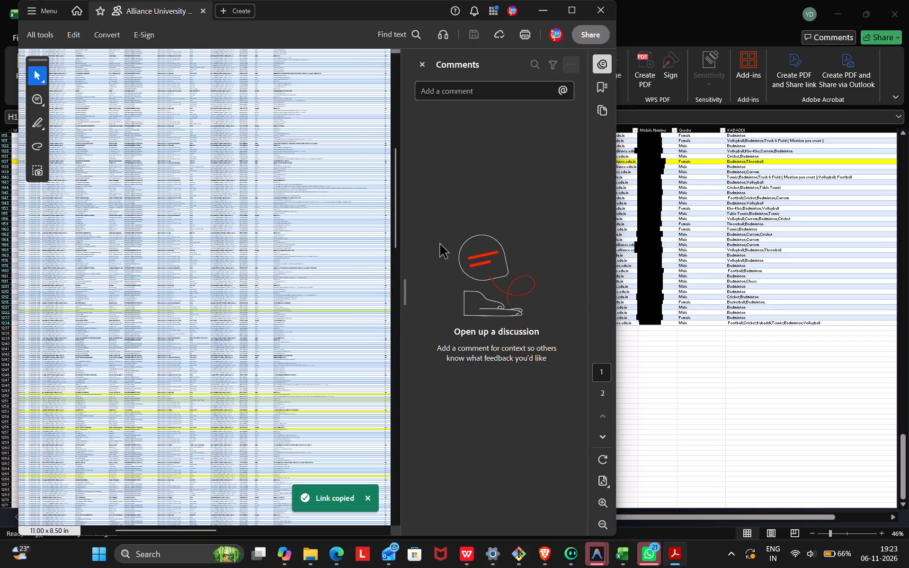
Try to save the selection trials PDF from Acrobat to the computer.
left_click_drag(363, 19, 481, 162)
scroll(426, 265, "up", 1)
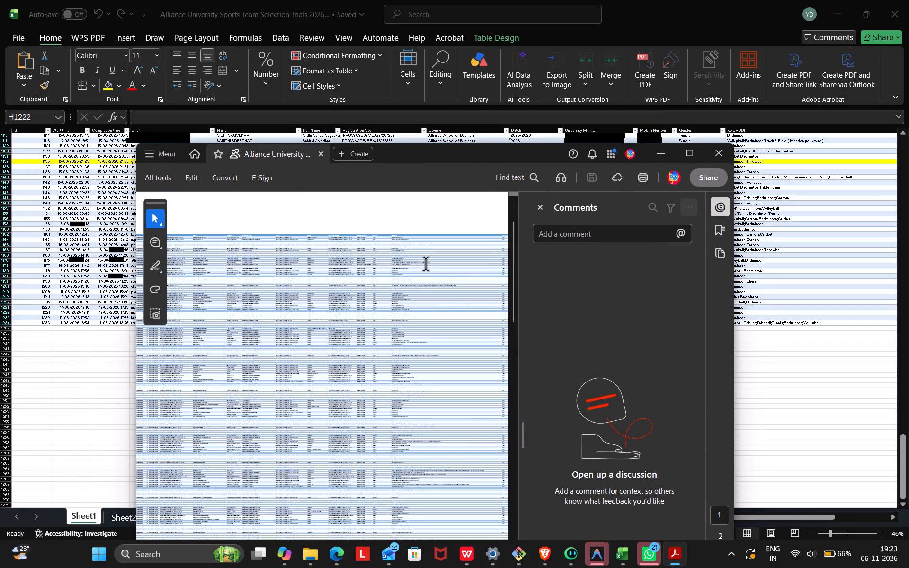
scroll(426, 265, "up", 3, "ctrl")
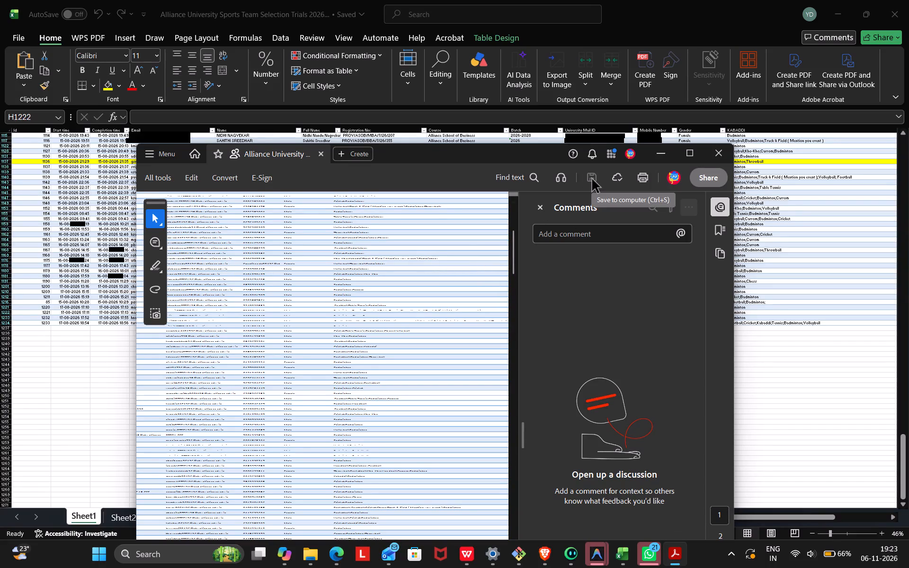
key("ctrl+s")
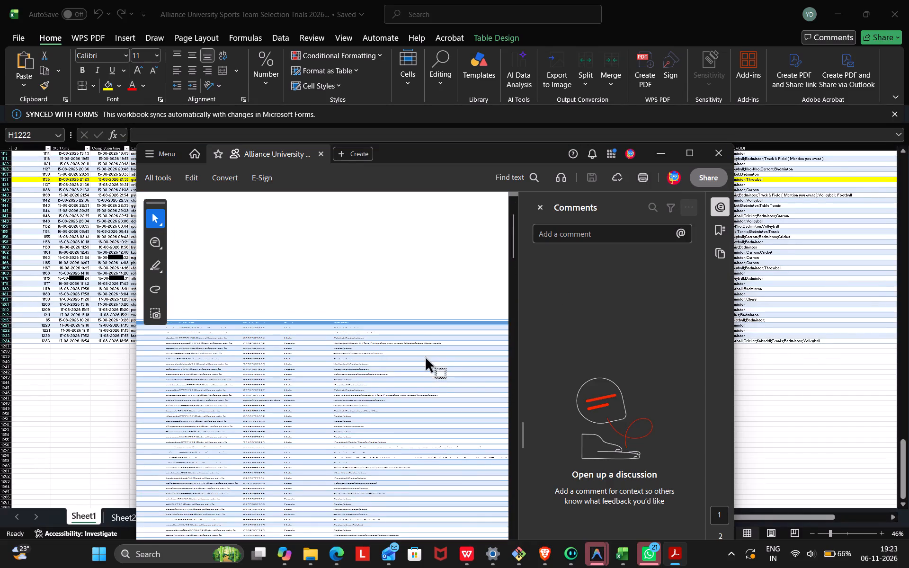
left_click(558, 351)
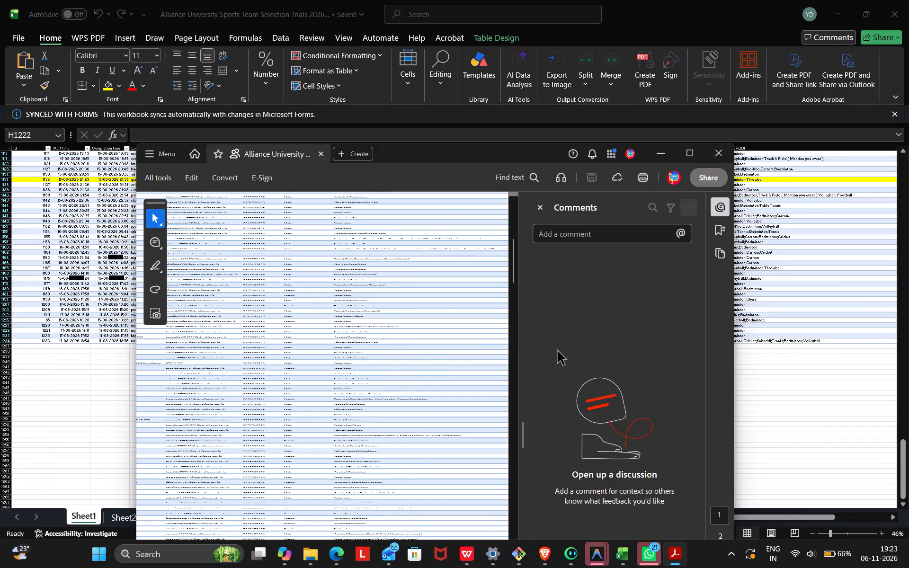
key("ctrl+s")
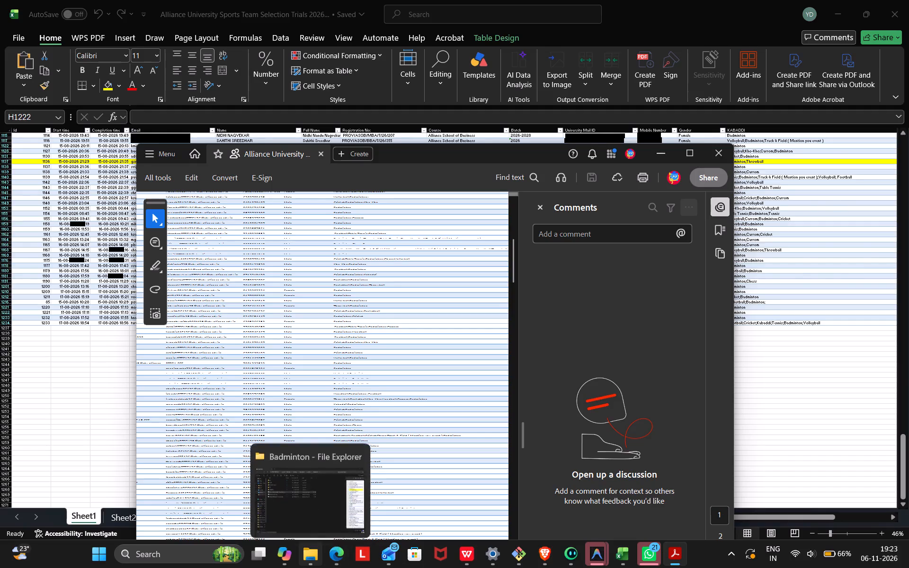
Check the Downloads folder in File Explorer for the converted PDF, and return to Acrobat.
left_click(298, 495)
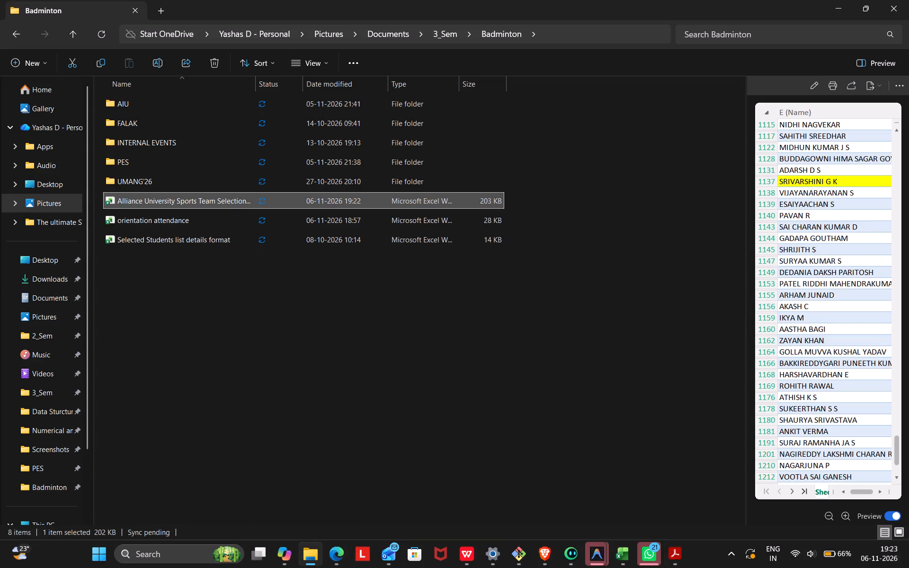
double_click(47, 272)
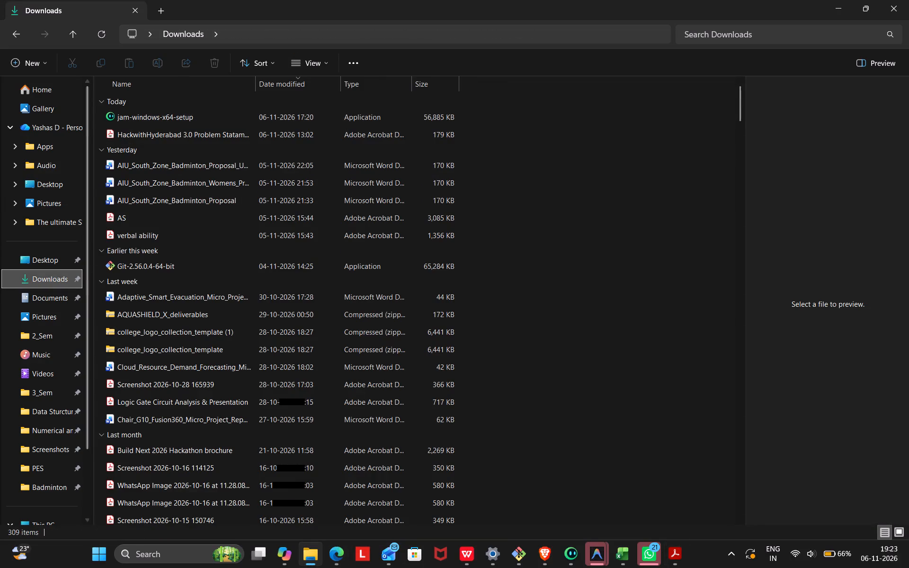
key("alt+Tab")
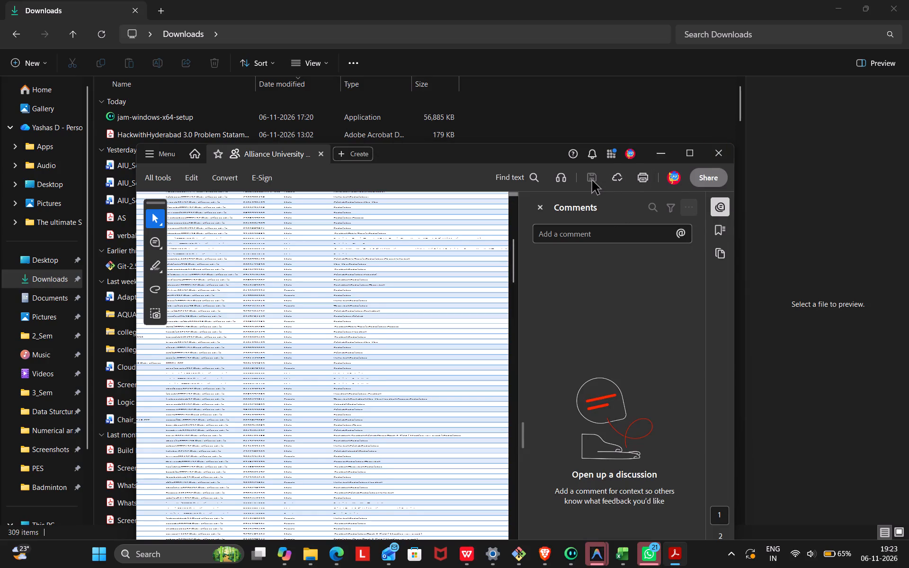
left_click_drag(534, 152, 533, 97)
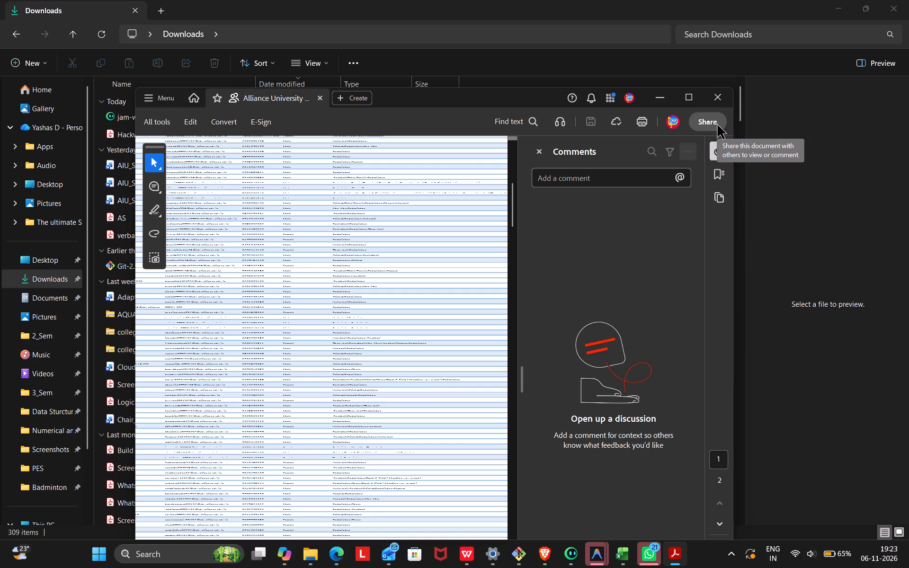
Switch to Microsoft Edge and open the copied PDF share link in a new browser tab.
key("alt+Tab")
key("alt+Tab")
key("alt+Tab")
key("alt+Tab")
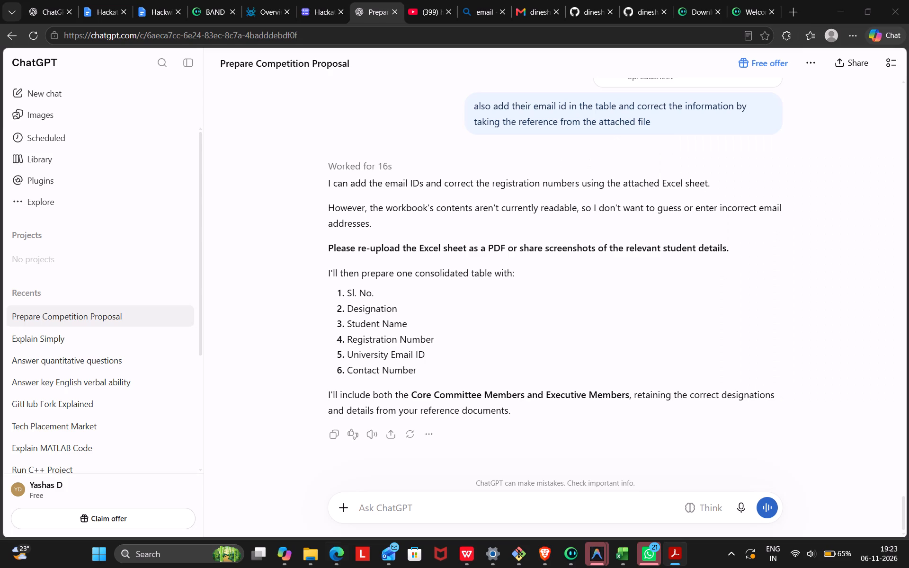
left_click(786, 14)
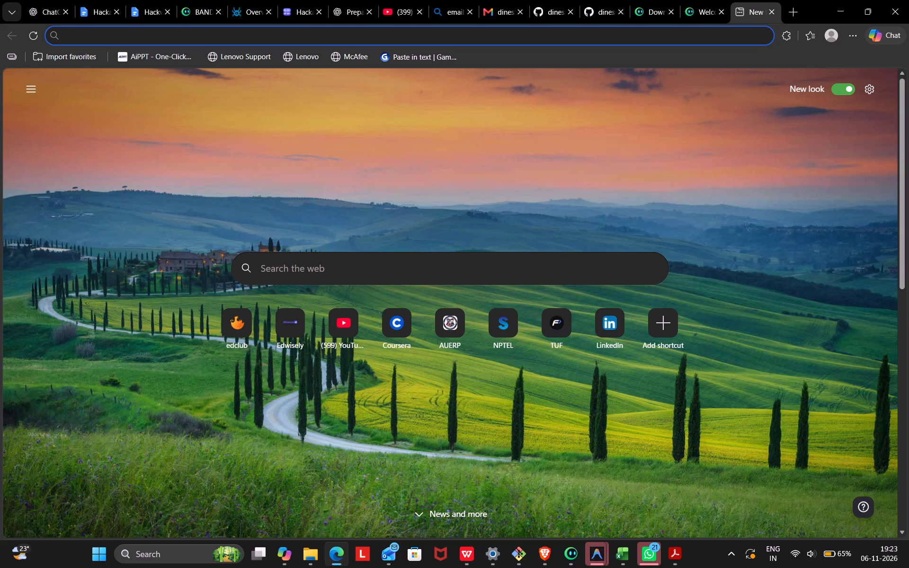
key("ctrl+v")
key("Return")
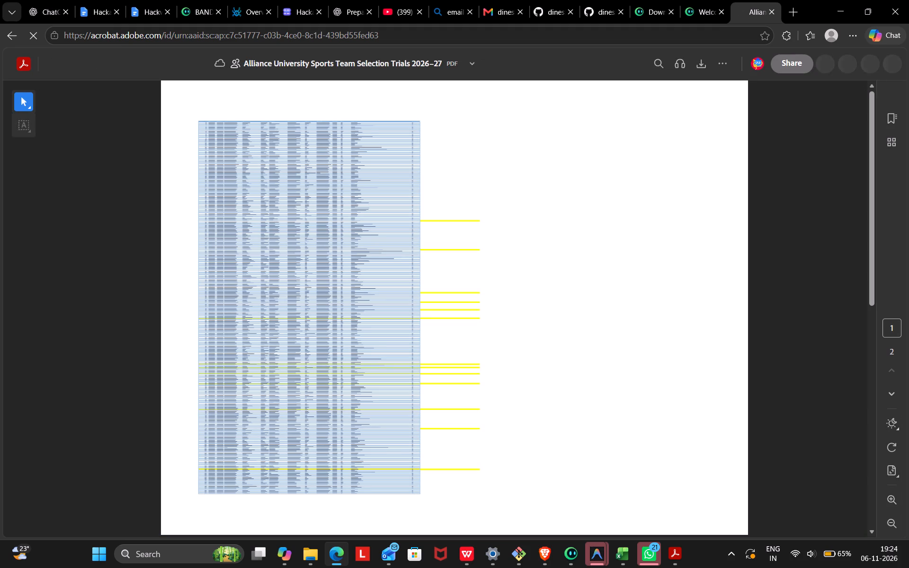
Download the "Alliance University Sports Team Selection Trials 2026–27" file in its original, uncompressed PDF form.
left_click(703, 65)
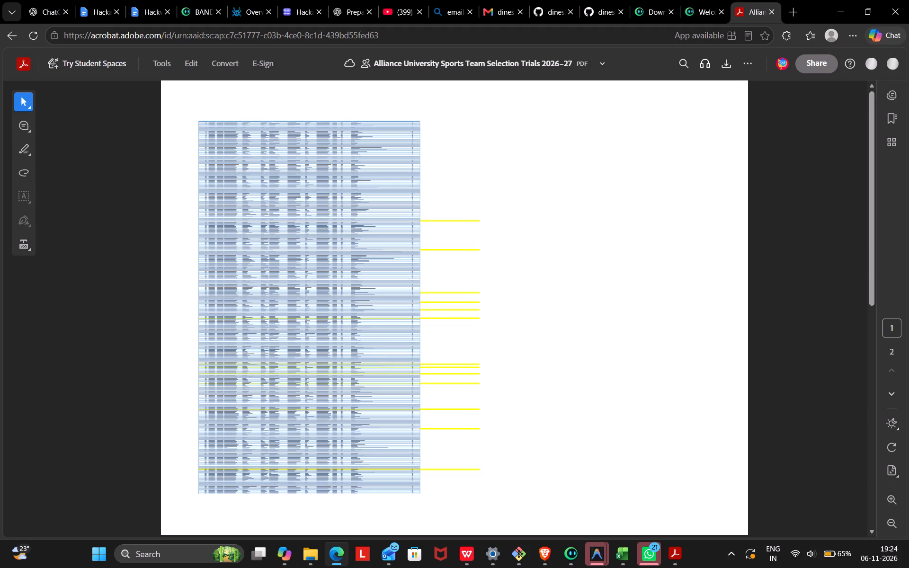
left_click(728, 65)
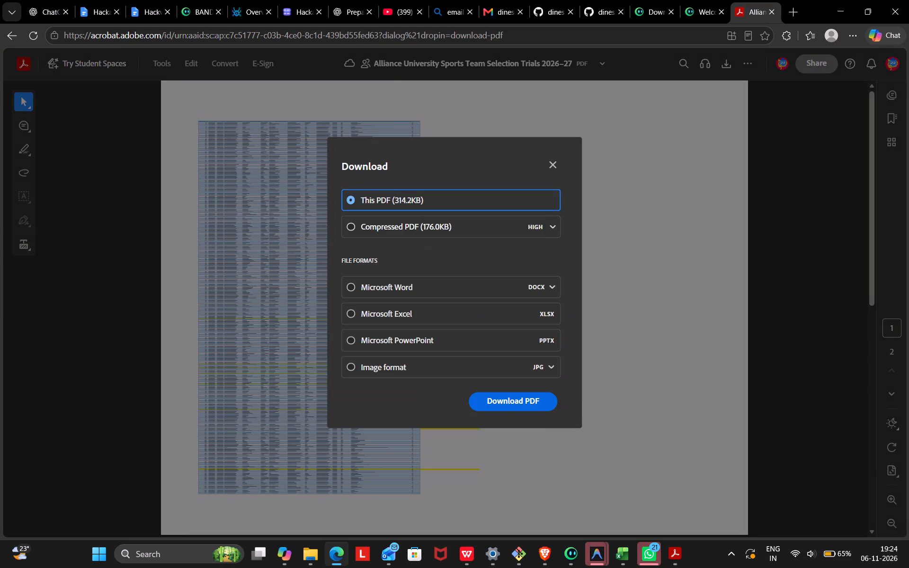
left_click(498, 397)
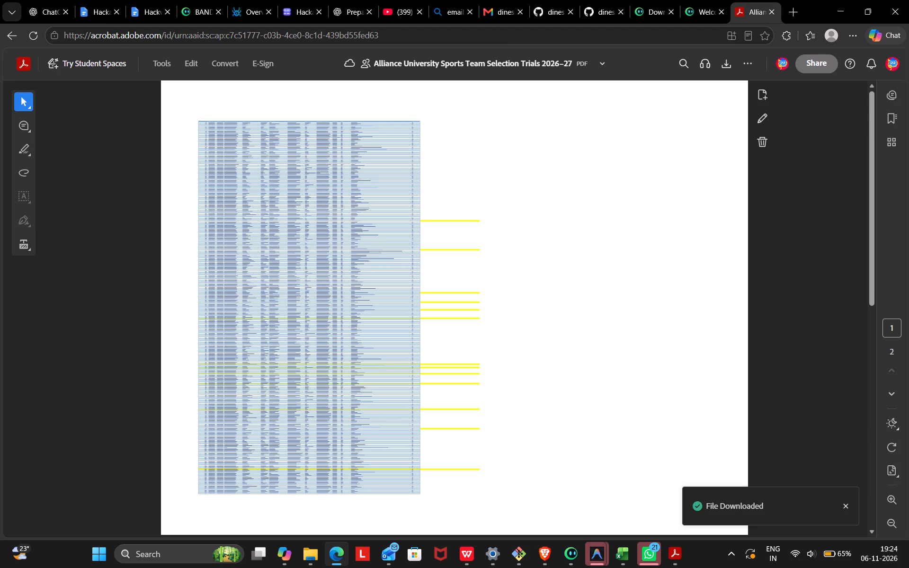
Switch to File Explorer and look through the Desktop and Downloads folders for the downloaded PDF.
key("alt+Tab")
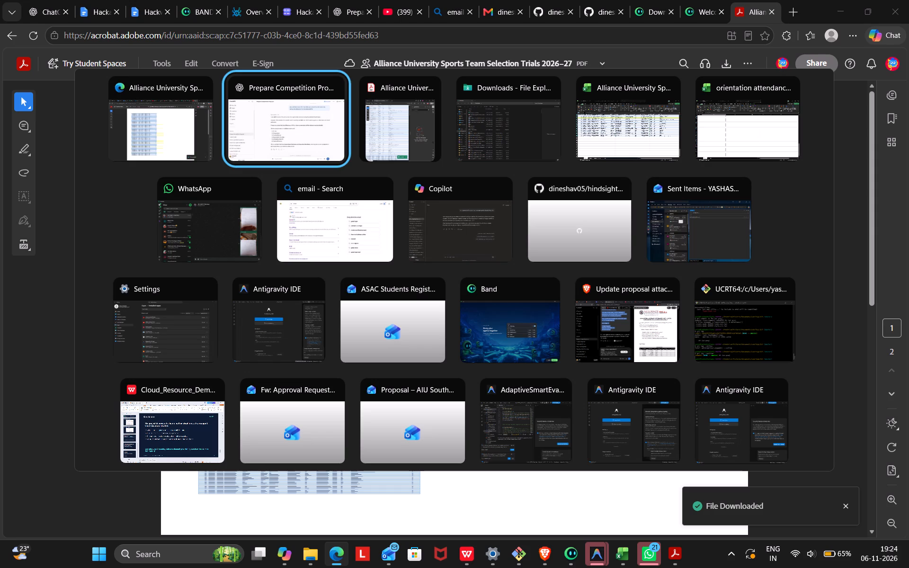
key("alt+Tab")
key("alt+Tab")
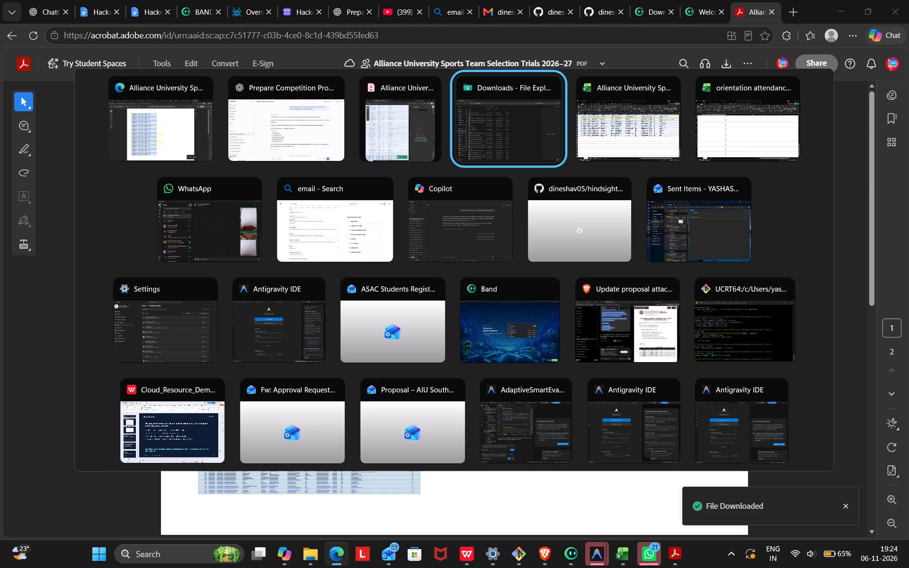
scroll(278, 175, "up", 6)
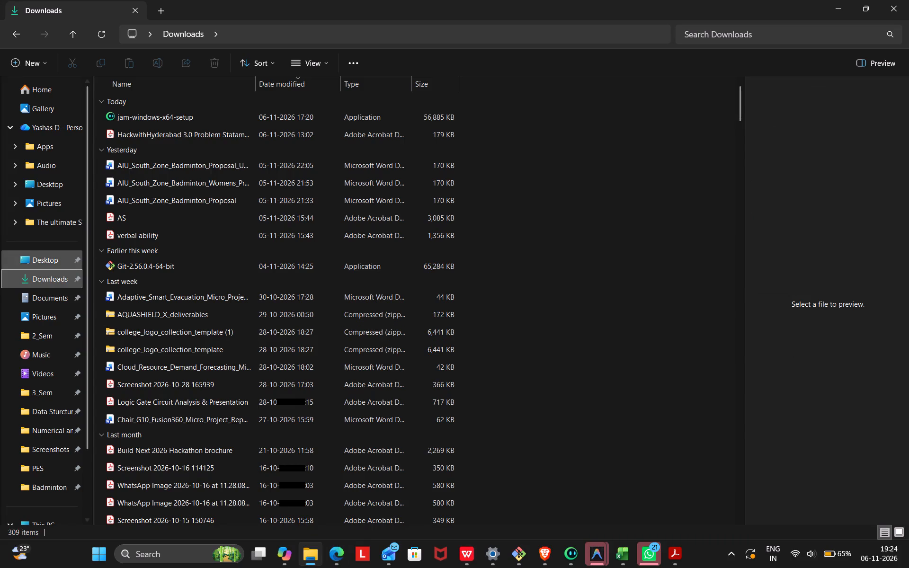
left_click(41, 260)
left_click(39, 276)
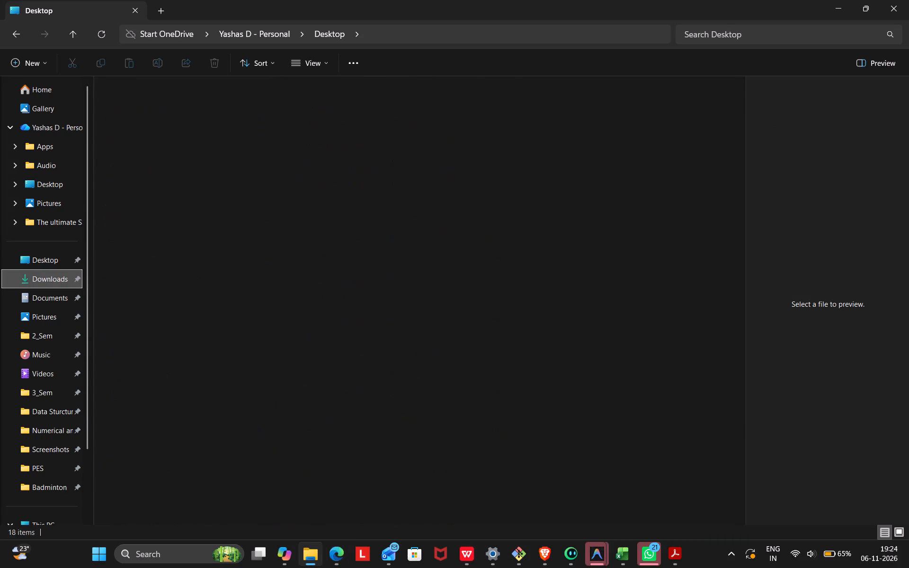
Return to the PDF in Microsoft Edge, download the uncompressed version again and try to open it from the download notice.
key("alt+Tab")
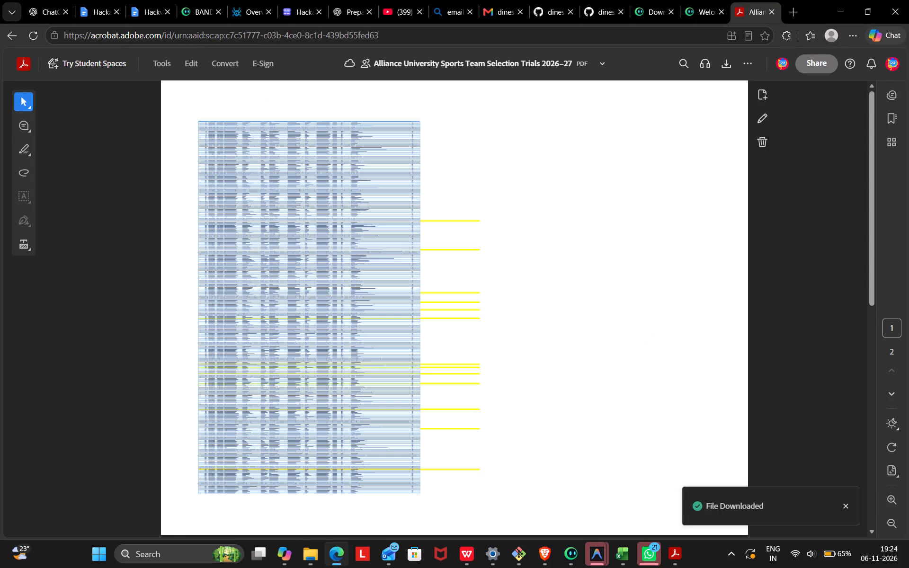
left_click(747, 62)
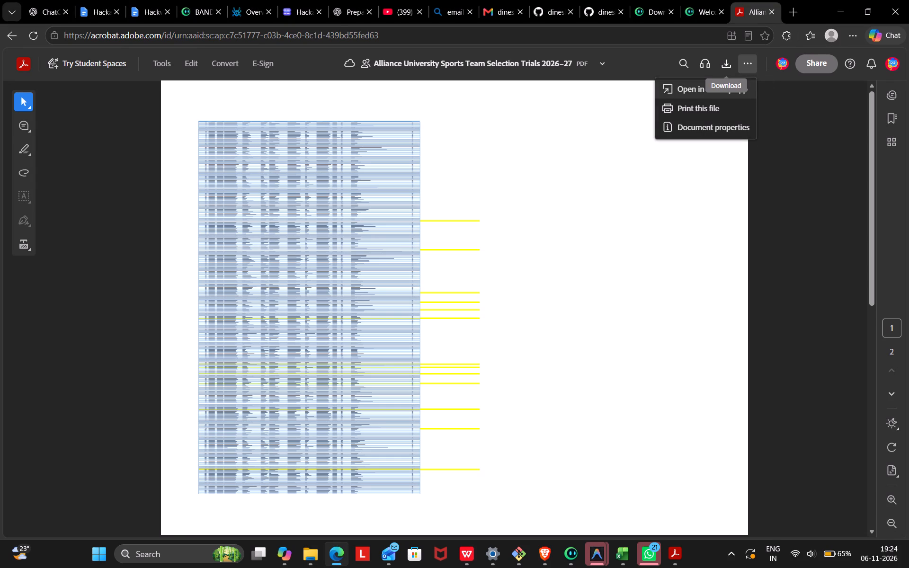
left_click(728, 60)
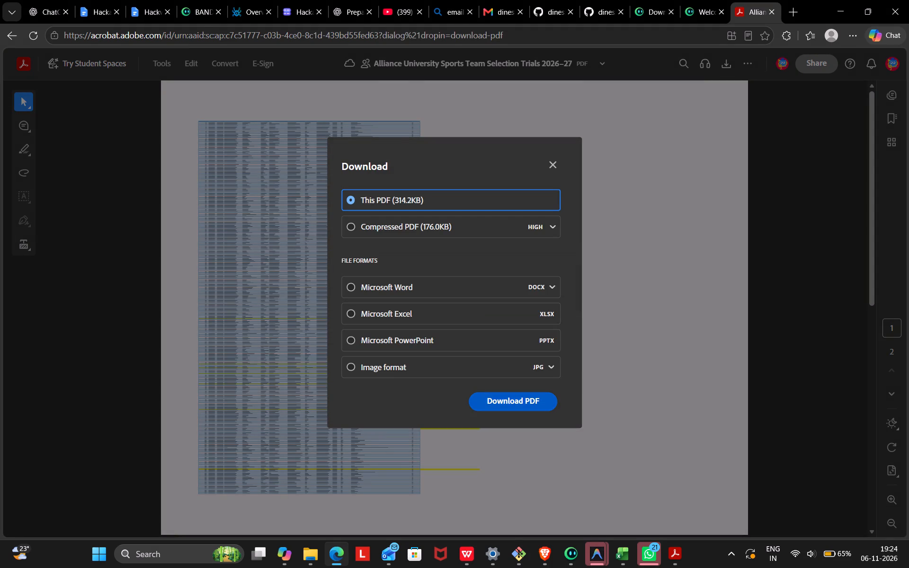
left_click(526, 402)
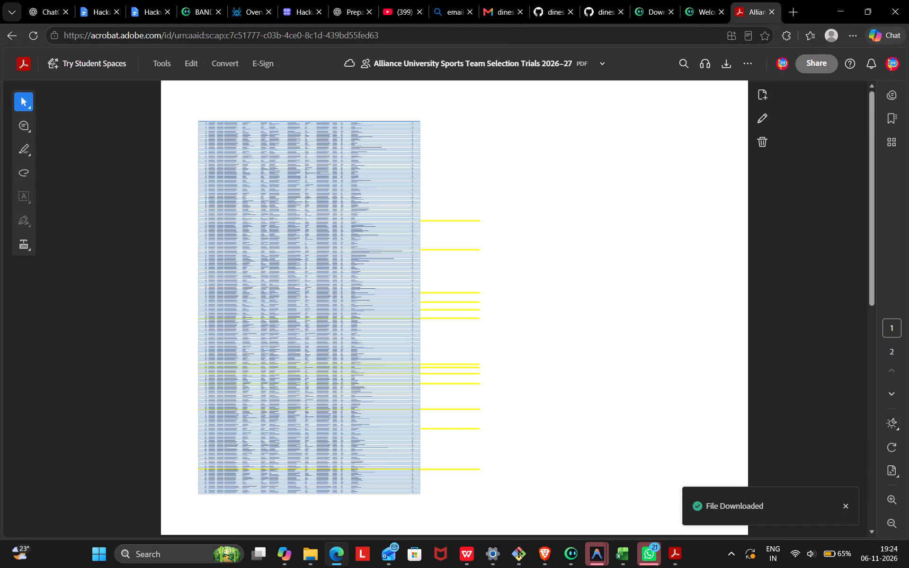
left_click(722, 504)
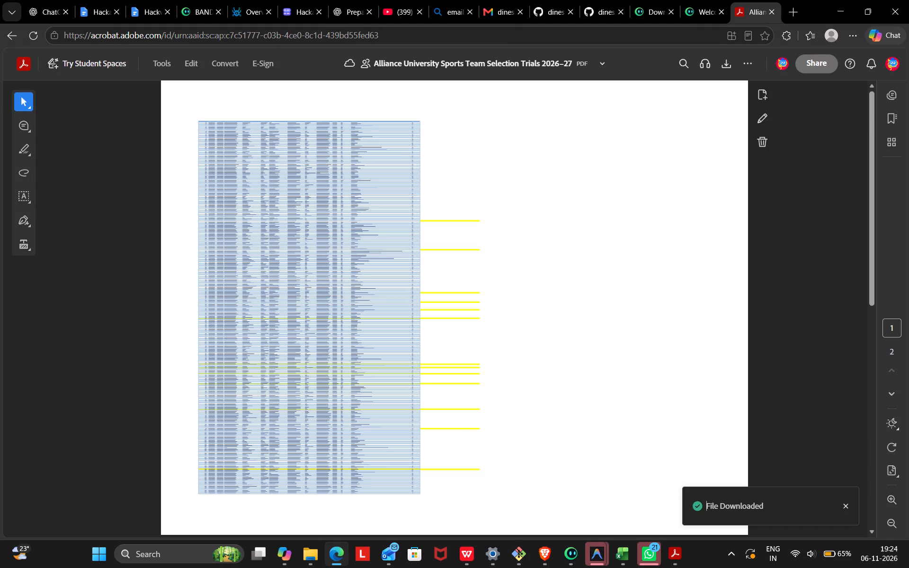
left_click(708, 503)
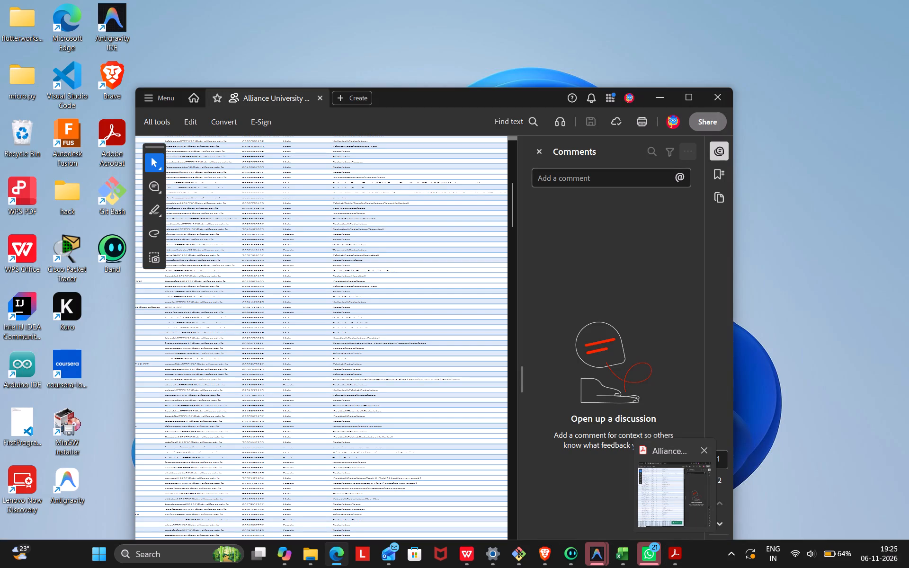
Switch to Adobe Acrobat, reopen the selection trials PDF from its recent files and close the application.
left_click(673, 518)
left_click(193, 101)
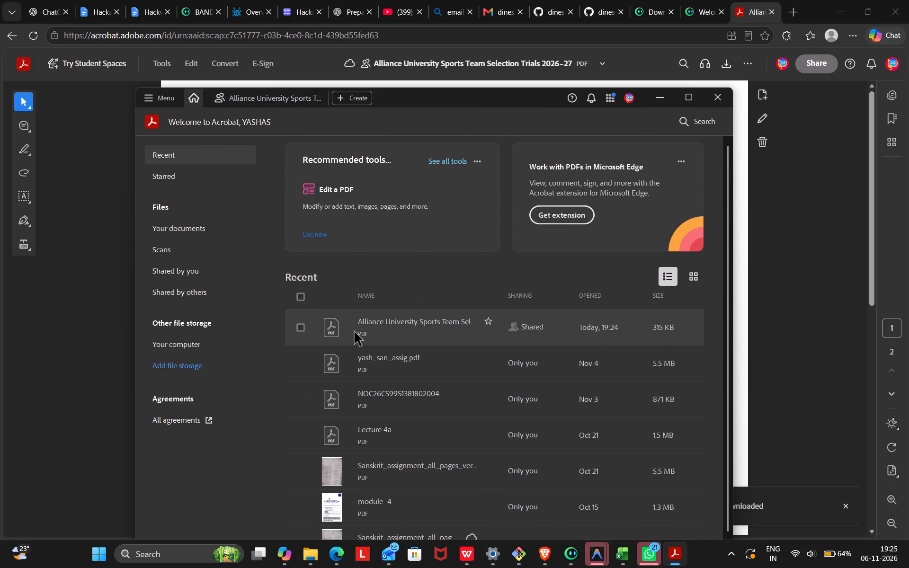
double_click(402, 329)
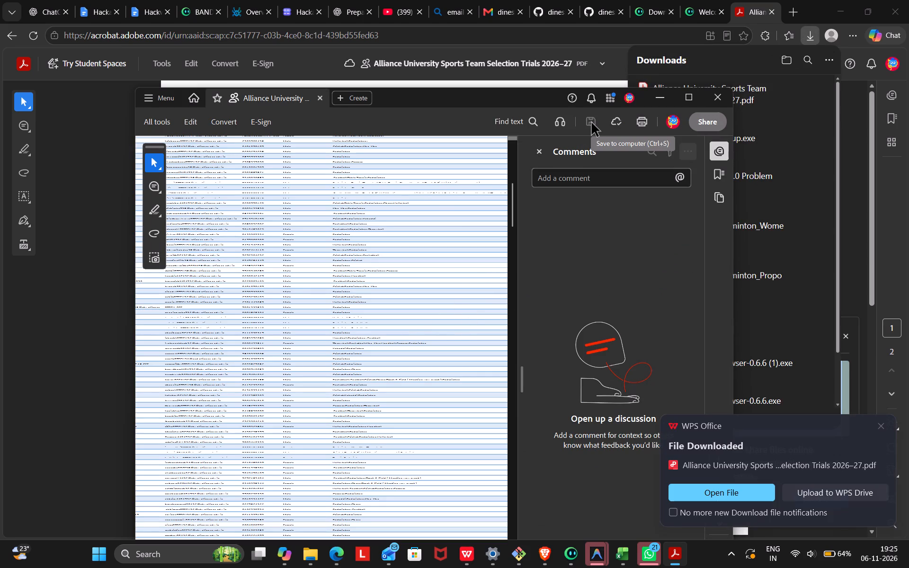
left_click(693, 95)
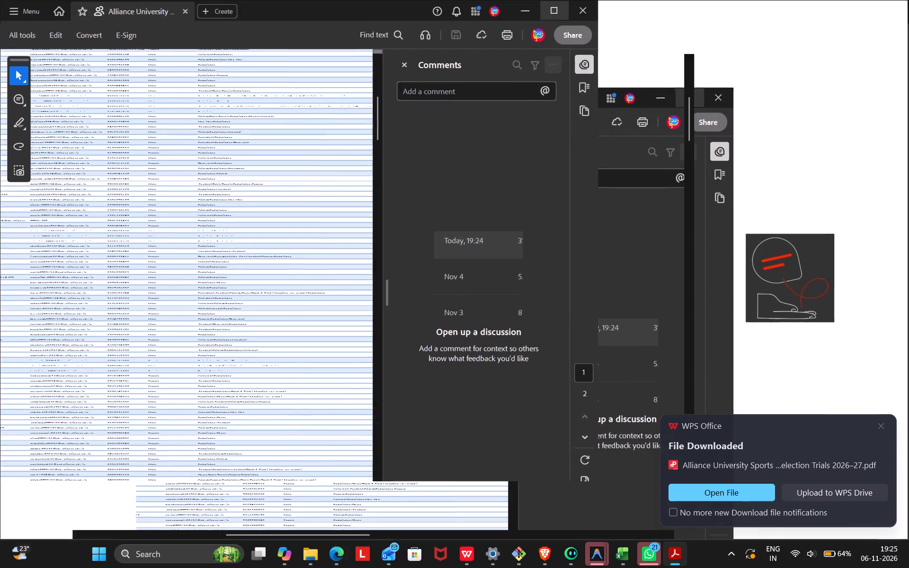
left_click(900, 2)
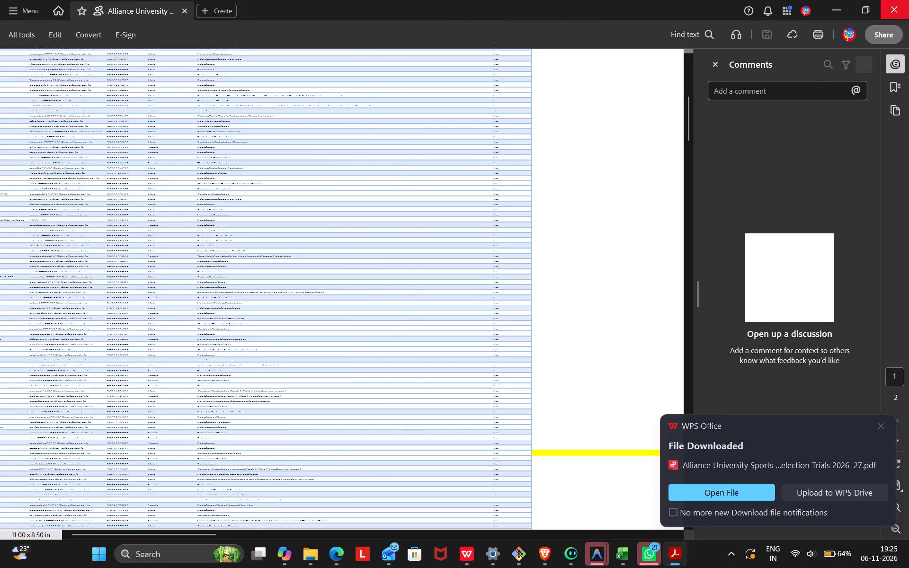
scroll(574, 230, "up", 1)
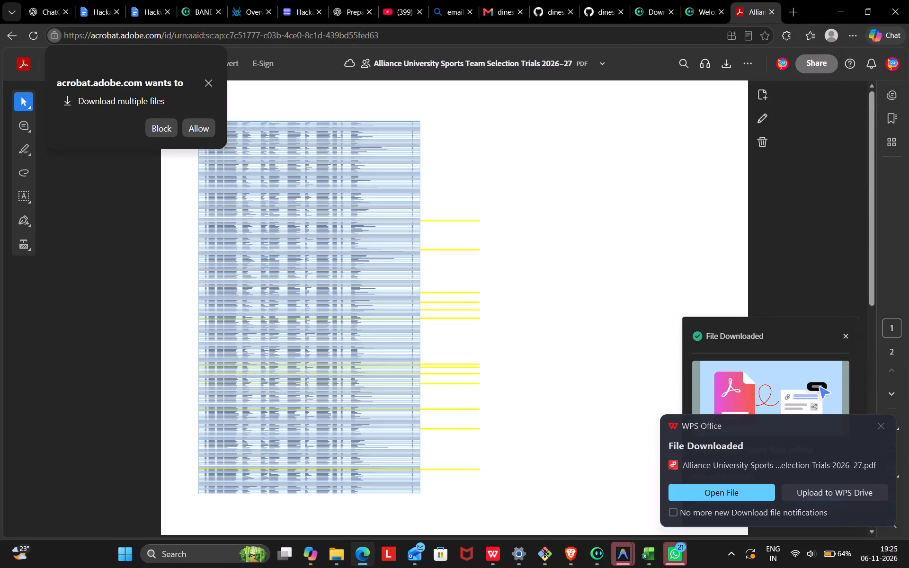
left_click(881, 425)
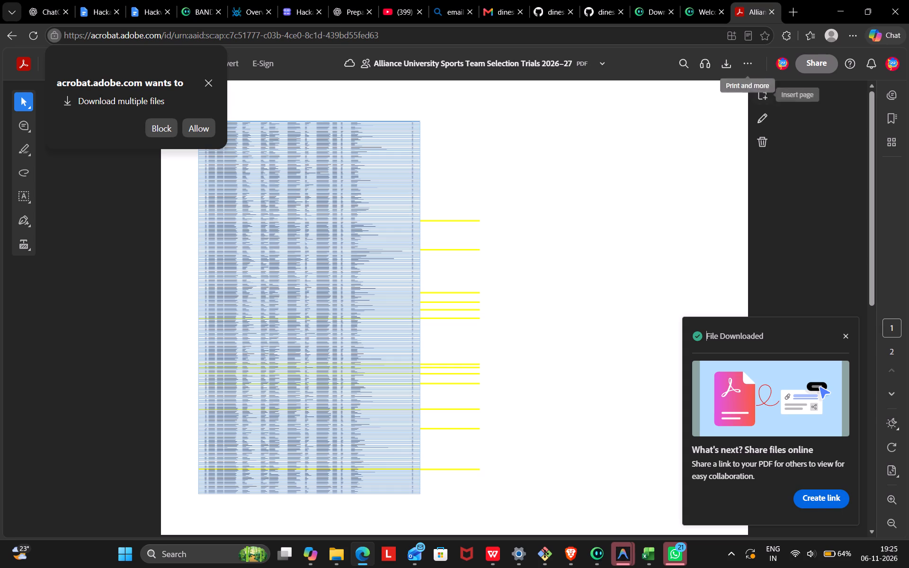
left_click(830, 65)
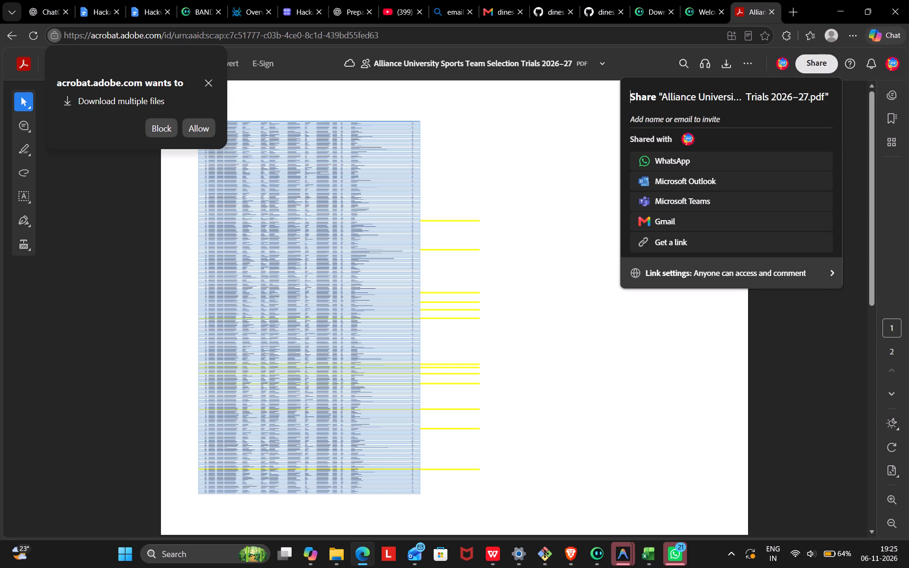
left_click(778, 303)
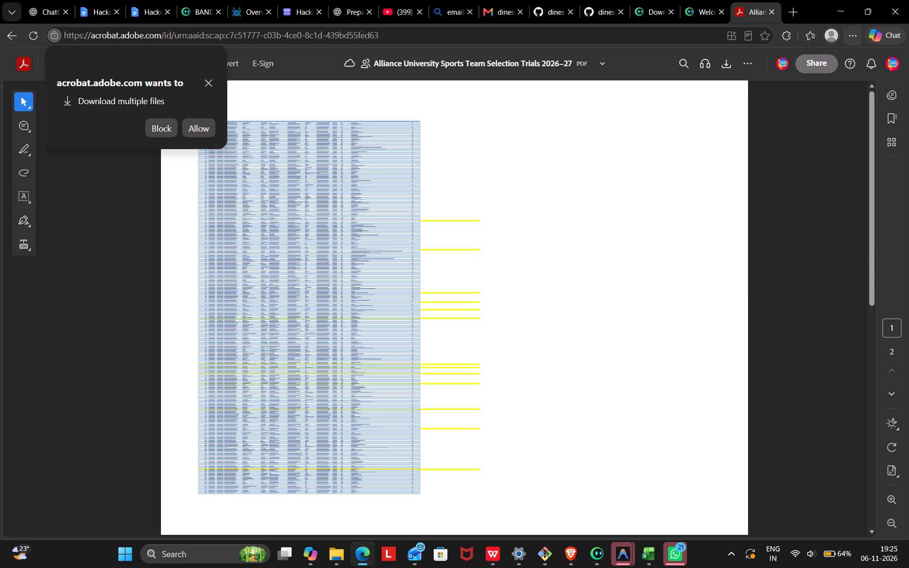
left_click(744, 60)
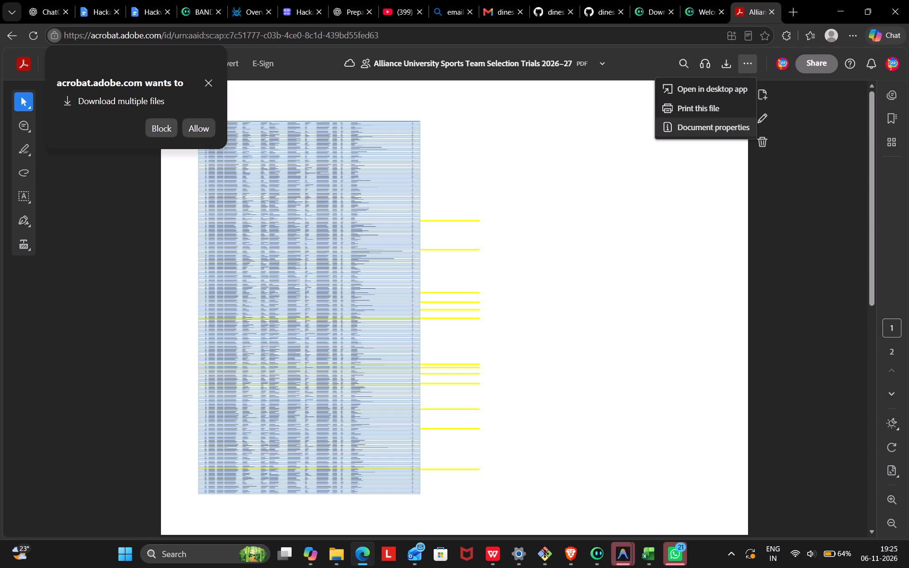
Allow acrobat.adobe.com to download multiple files and delete the duplicate "Alliance University Sports Team Selection Trials 2026–27 (1).pdf" from the downloads.
left_click(205, 127)
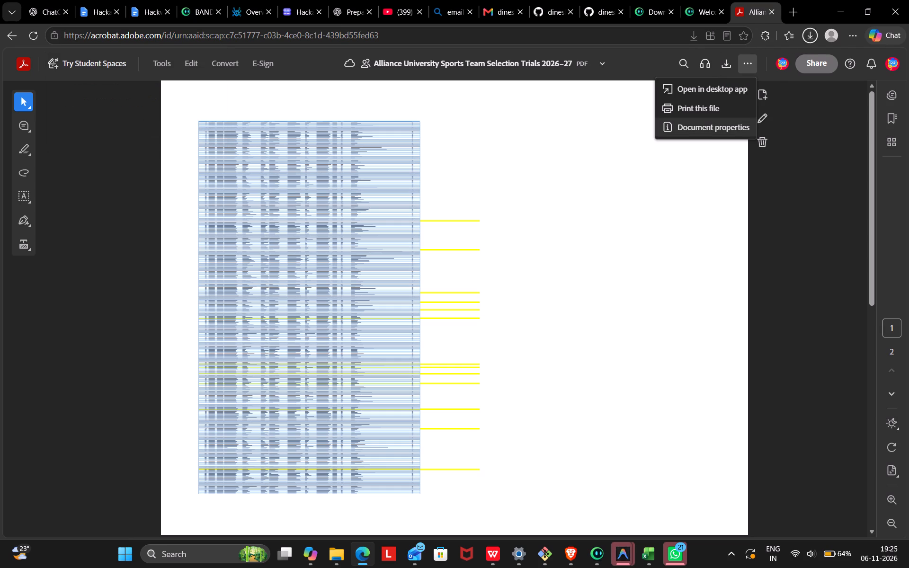
left_click(808, 32)
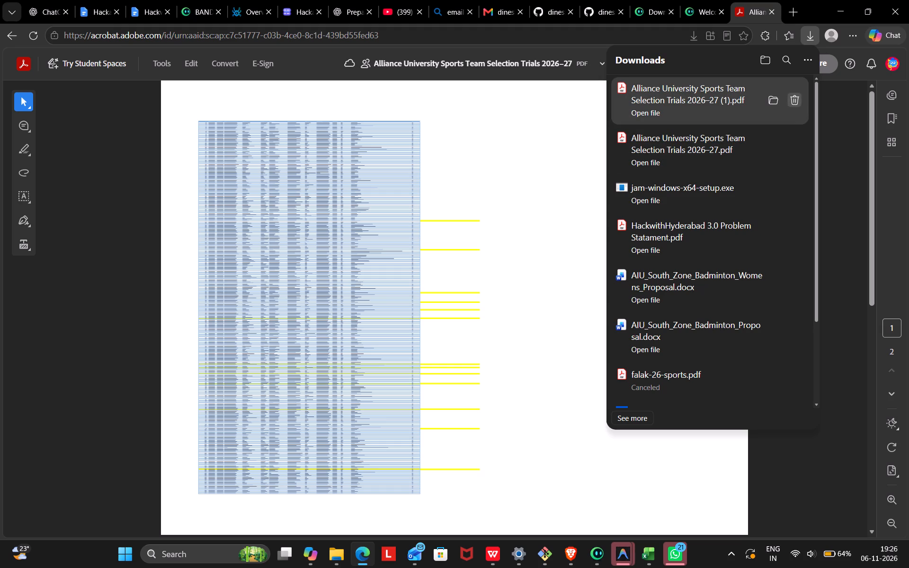
left_click(795, 96)
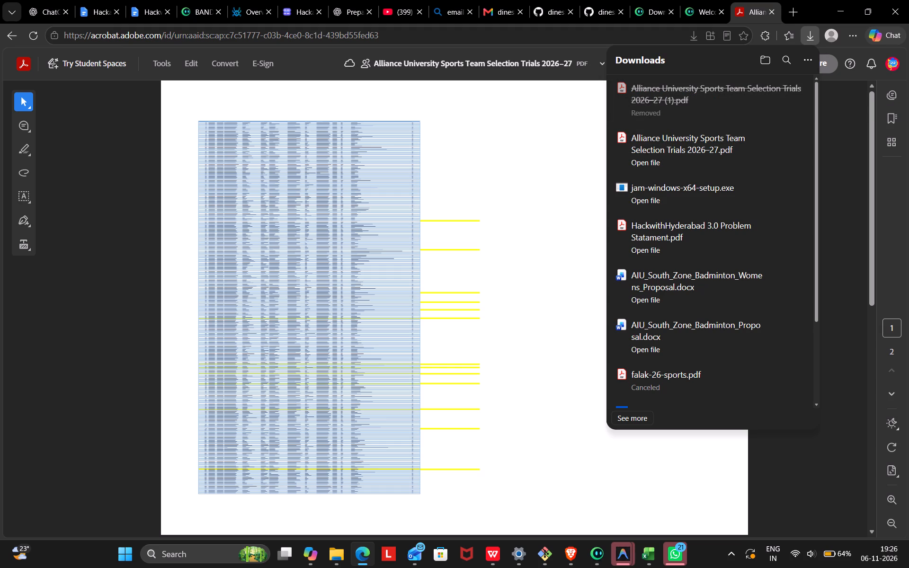
Switch to File Explorer and check the Downloads folder for the selection trials PDF.
key("alt+Tab")
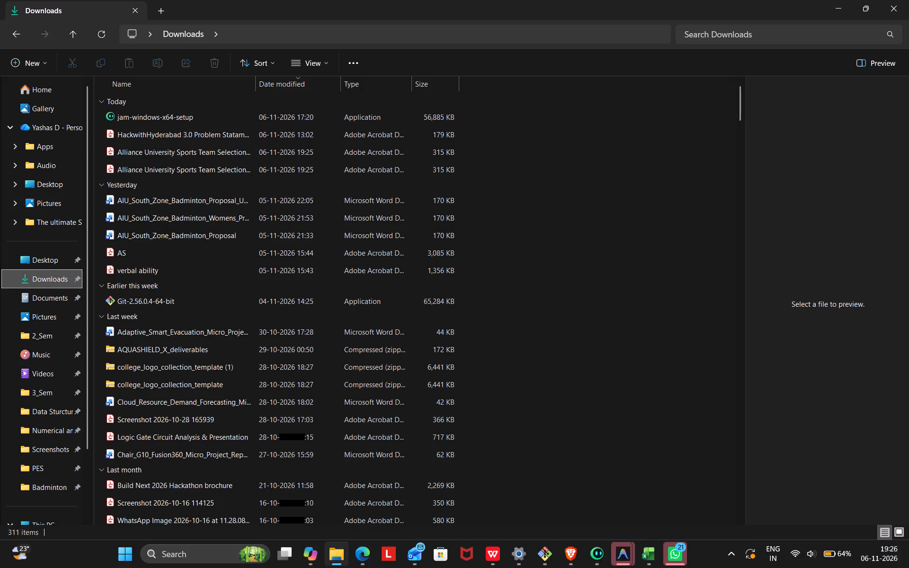
scroll(393, 149, "up", 1)
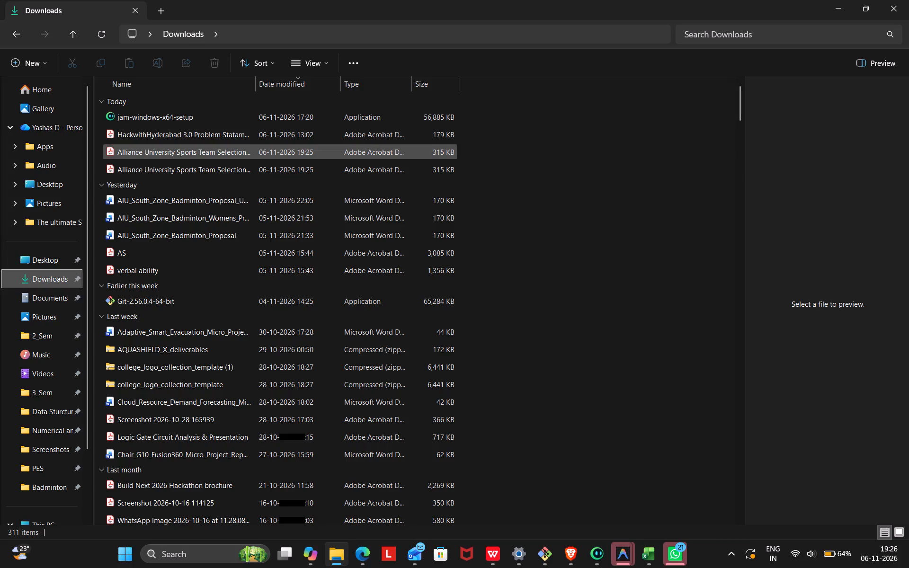
Switch to the "Prepare Competition Proposal" conversation in ChatGPT in Microsoft Edge.
key("alt+Tab")
key("alt+Tab")
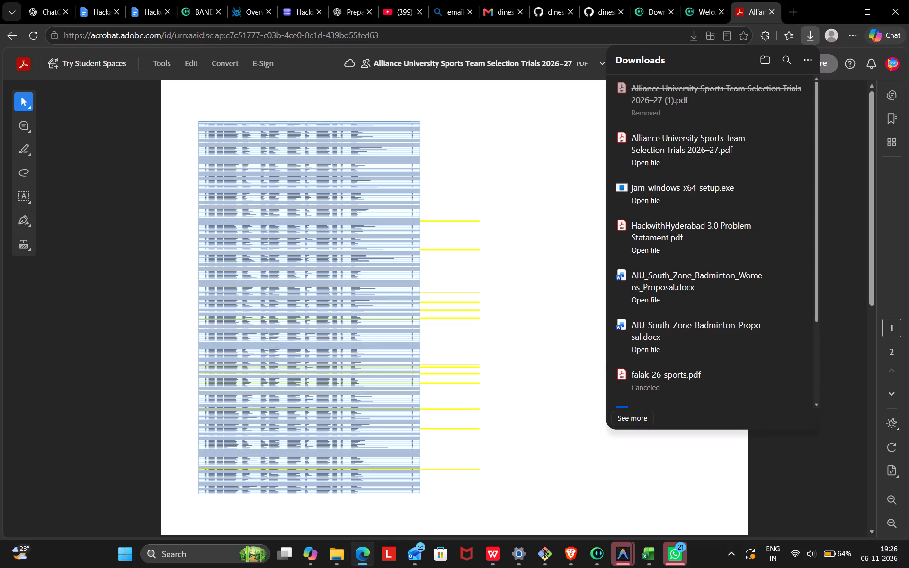
key("alt+Tab")
key("alt+Tab")
key("alt+Tab")
key("alt+Left")
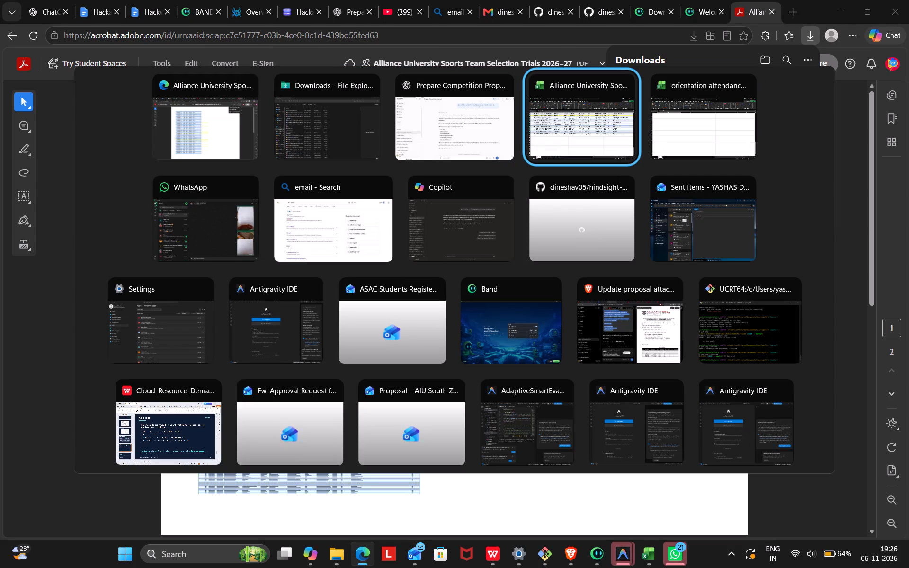
key("alt+Left")
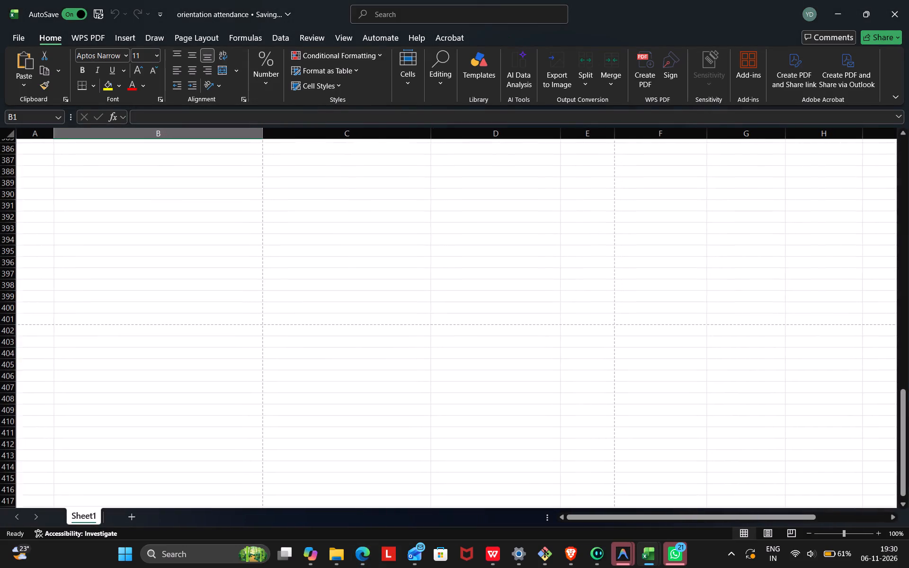
scroll(44, 168, "up", 20)
scroll(44, 168, "up", 20)
scroll(44, 168, "up", 3)
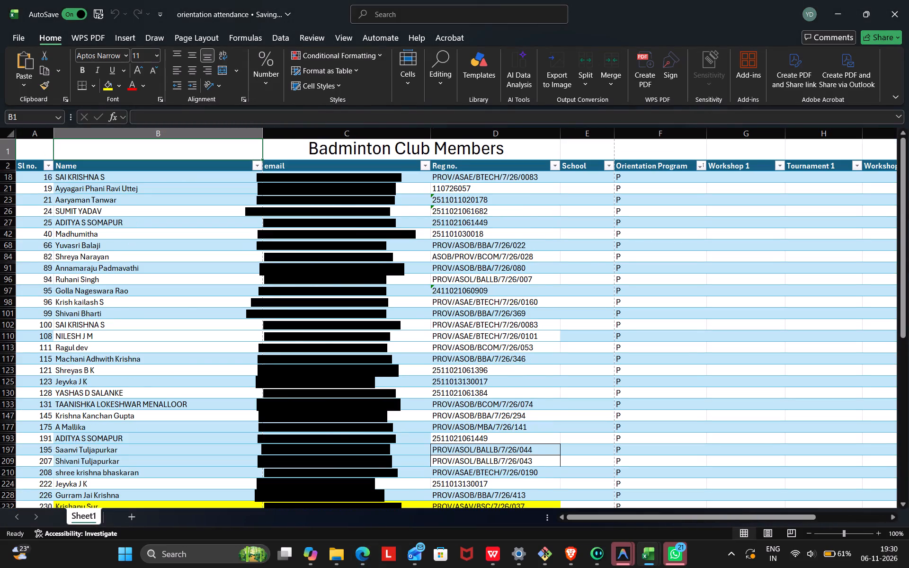
scroll(507, 392, "up", 1)
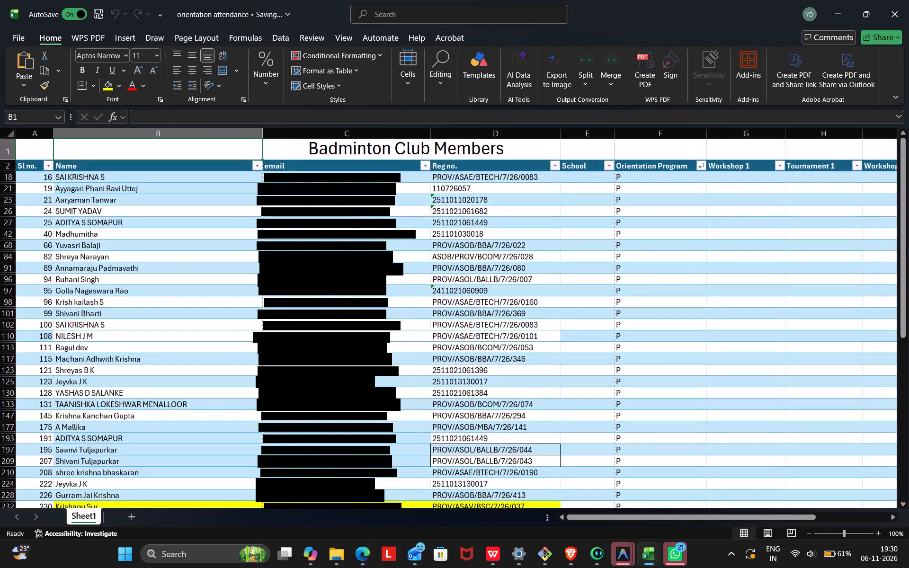
scroll(507, 392, "down", 2)
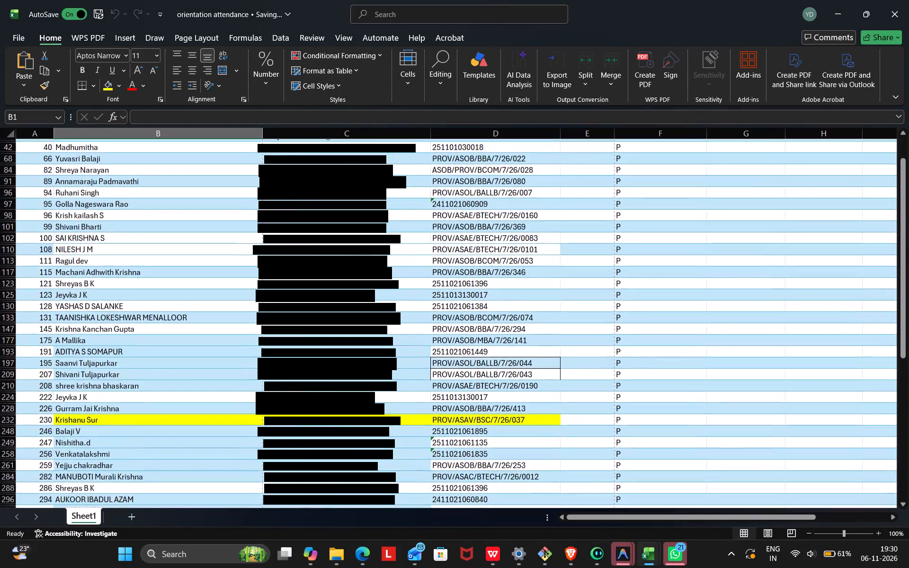
scroll(507, 329, "up", 1)
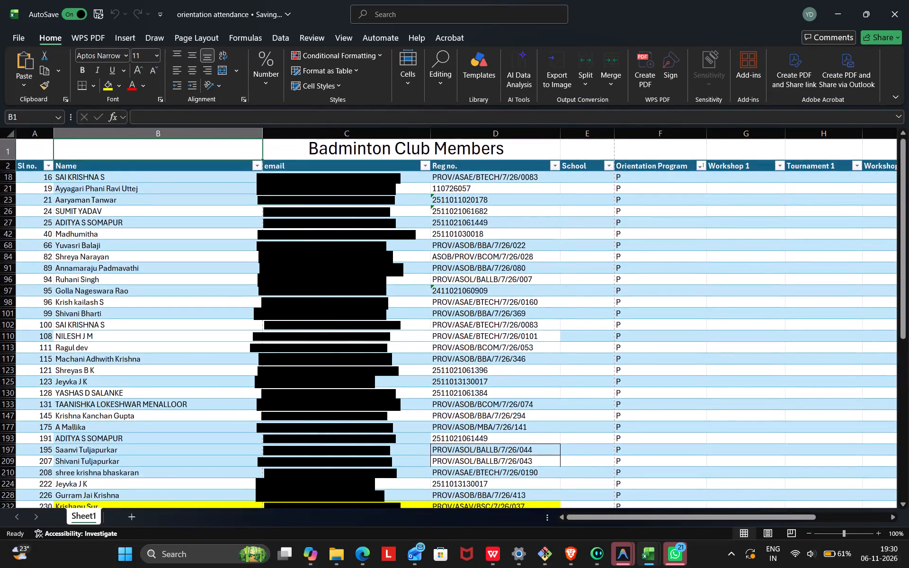
left_click(25, 37)
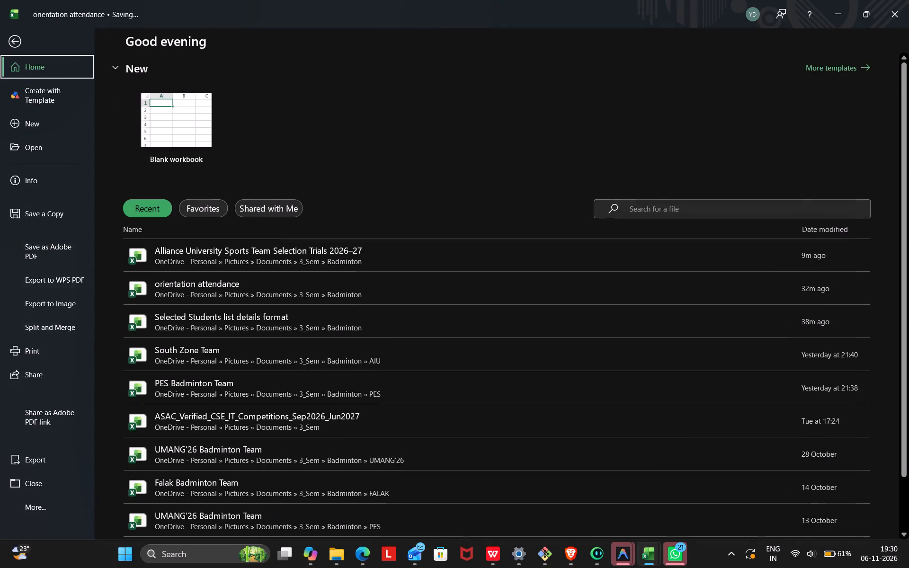
left_click(156, 120)
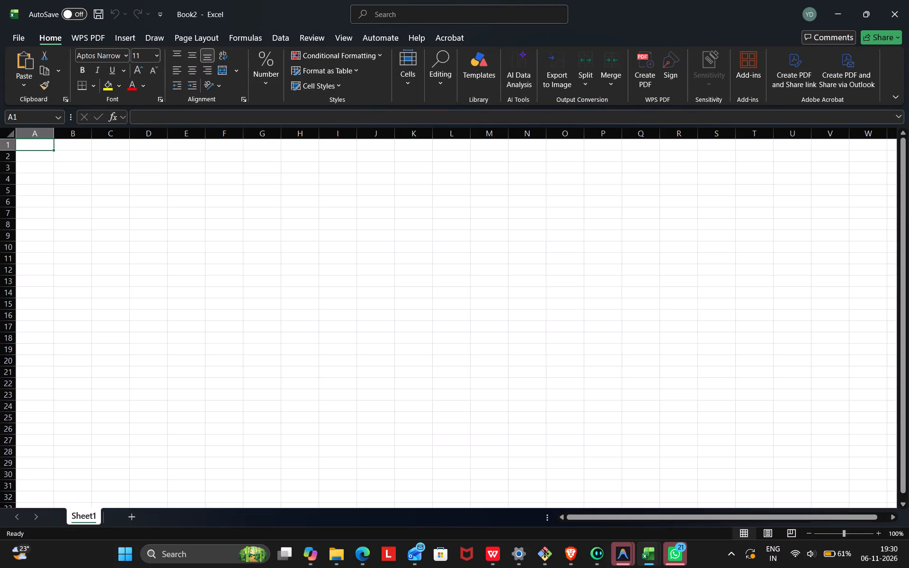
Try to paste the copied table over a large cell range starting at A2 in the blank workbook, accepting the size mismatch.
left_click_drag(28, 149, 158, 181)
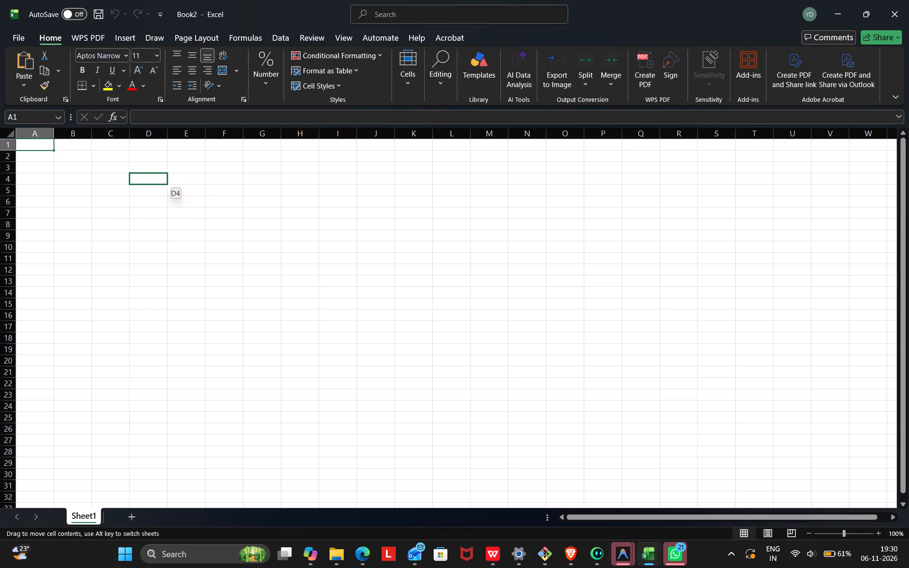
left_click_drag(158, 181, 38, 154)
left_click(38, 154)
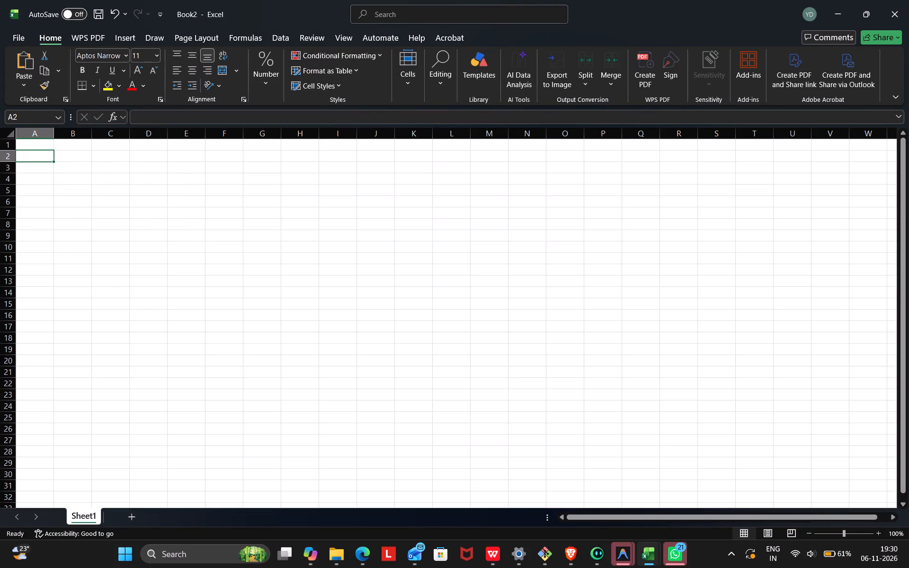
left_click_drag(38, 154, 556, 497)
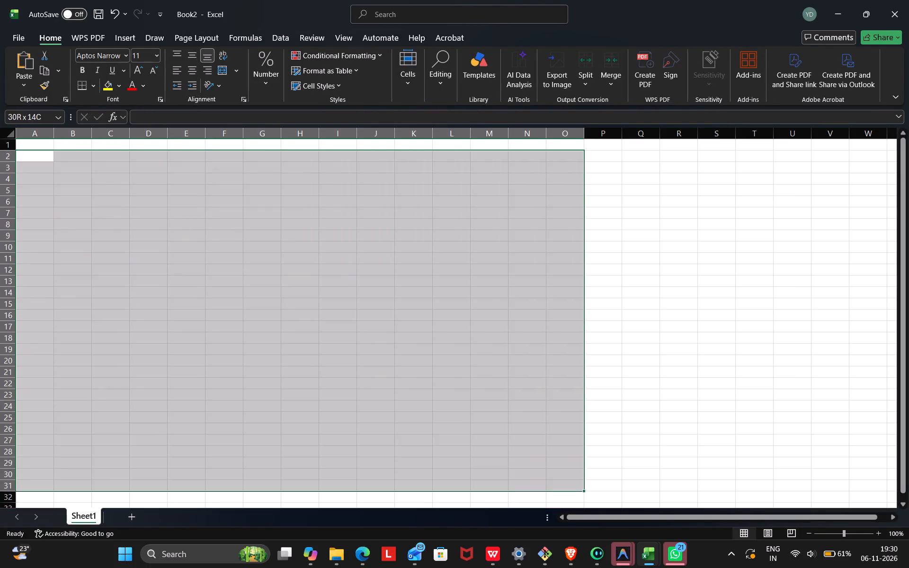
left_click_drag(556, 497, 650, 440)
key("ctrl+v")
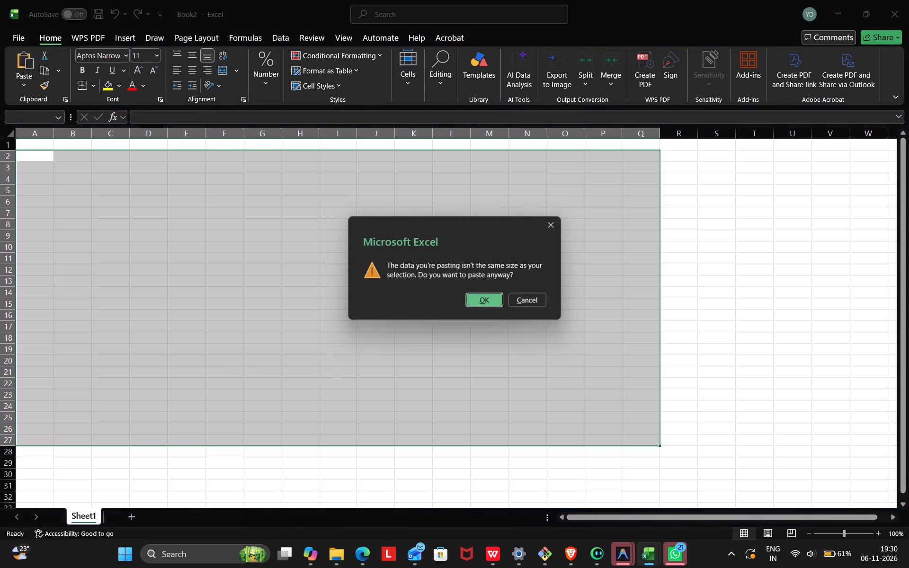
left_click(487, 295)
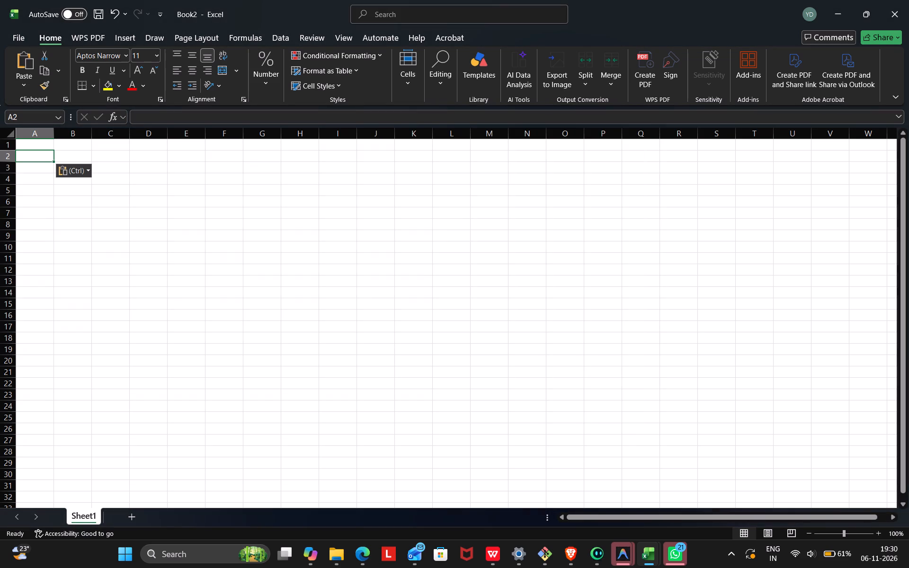
Copy the selected Core Committee table from ChatGPT again and paste it into the new Excel workbook at cell A2.
key("alt+Tab")
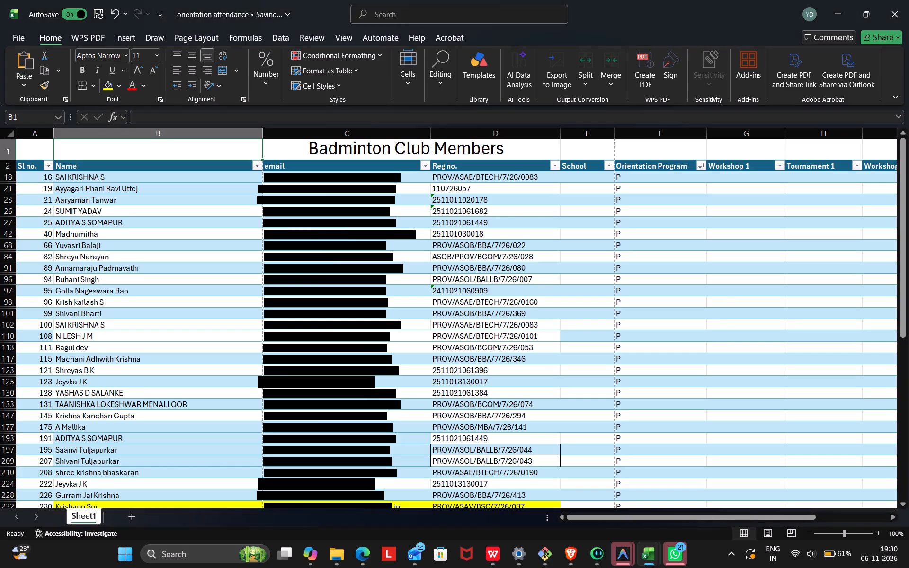
key("alt+Tab")
key("alt+Tab")
key("alt+Tab")
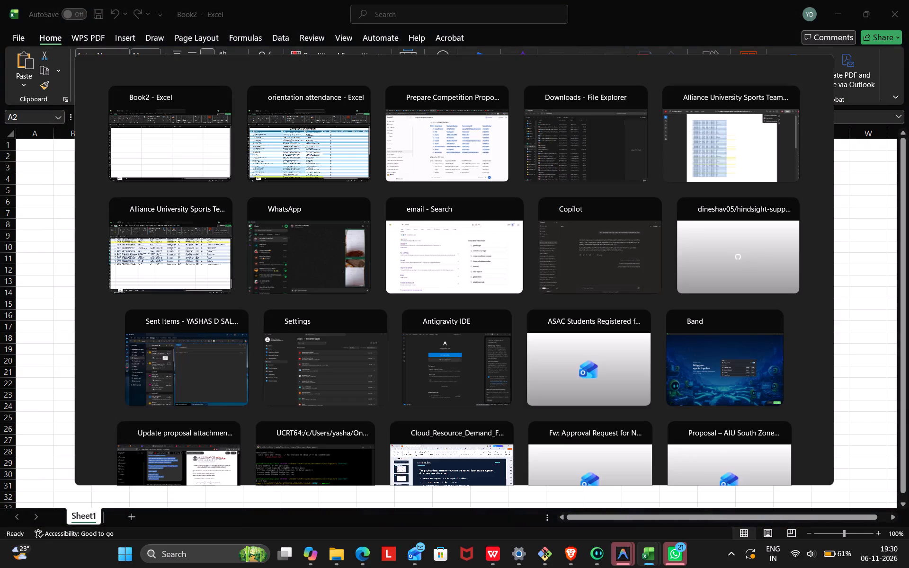
key("ctrl+c")
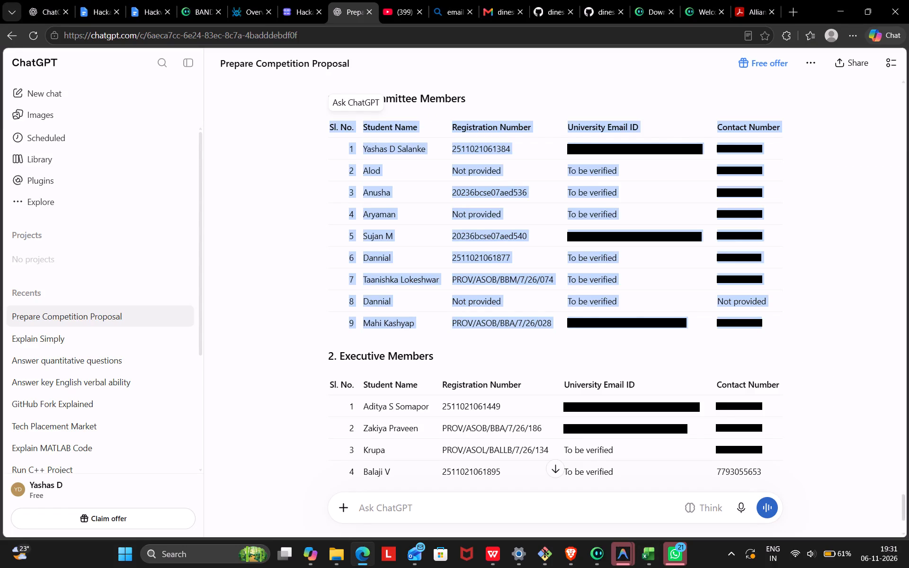
key("alt+Tab")
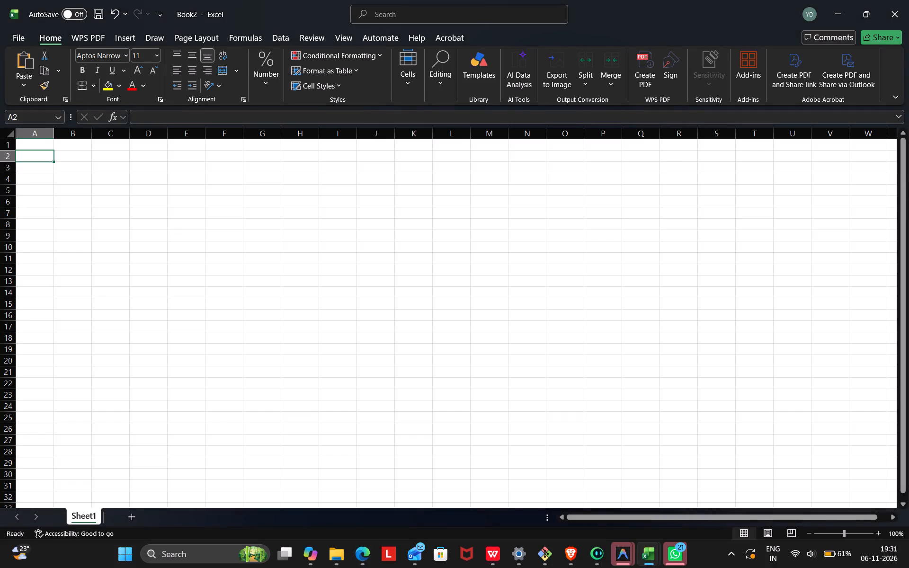
key("ctrl+v")
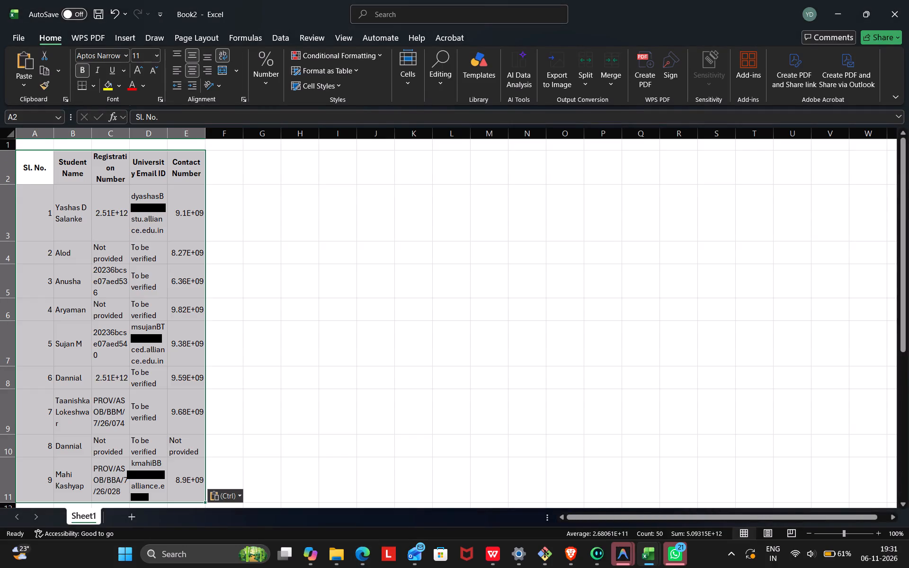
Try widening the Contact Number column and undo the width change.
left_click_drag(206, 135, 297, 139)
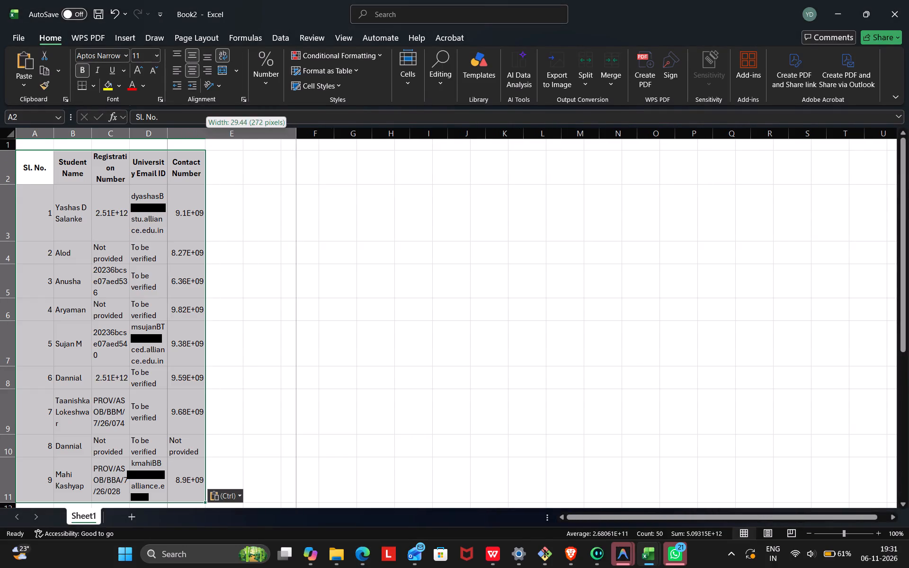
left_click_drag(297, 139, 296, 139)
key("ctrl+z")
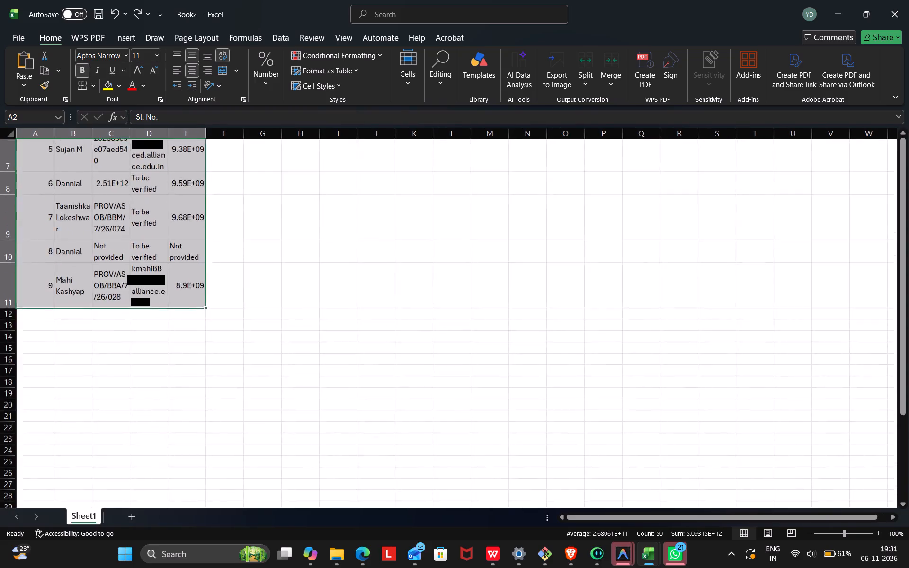
Widen the Student Name, Registration Number, University Email ID and Contact Number columns so their entries fit on fewer lines.
scroll(195, 326, "up", 2)
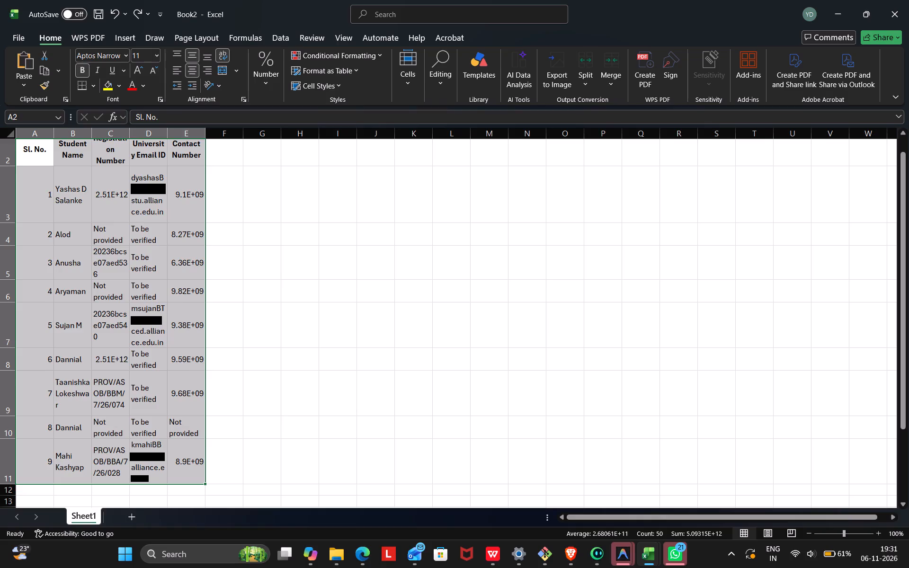
left_click_drag(206, 138, 285, 136)
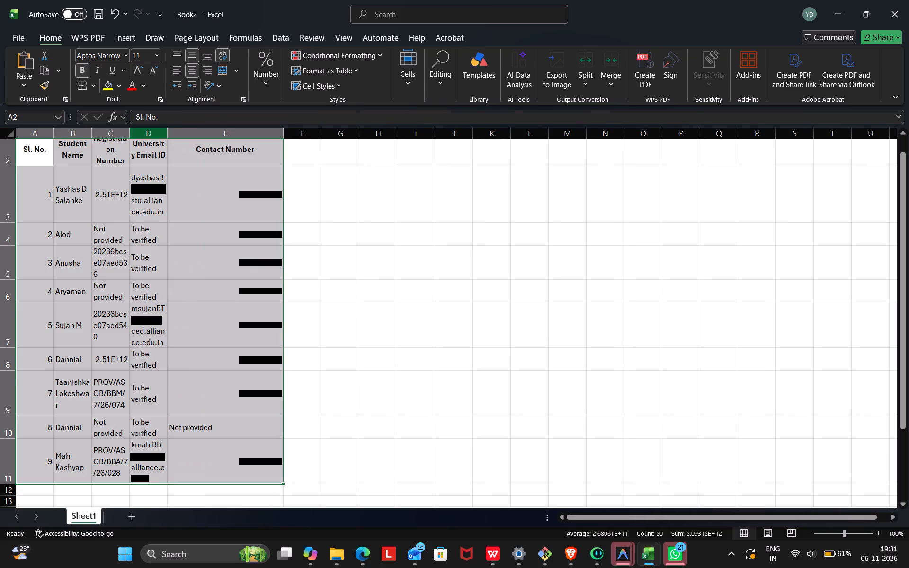
left_click_drag(168, 135, 231, 132)
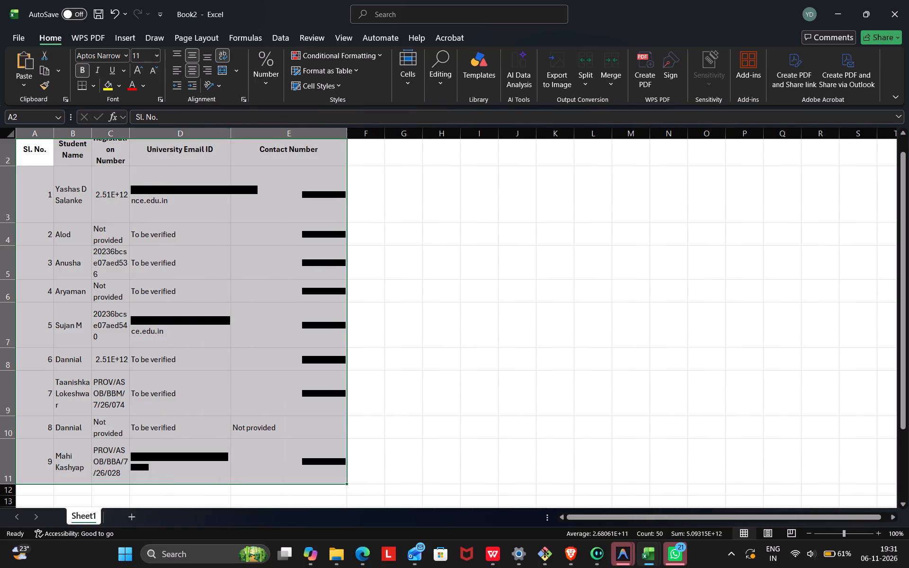
left_click_drag(132, 135, 173, 138)
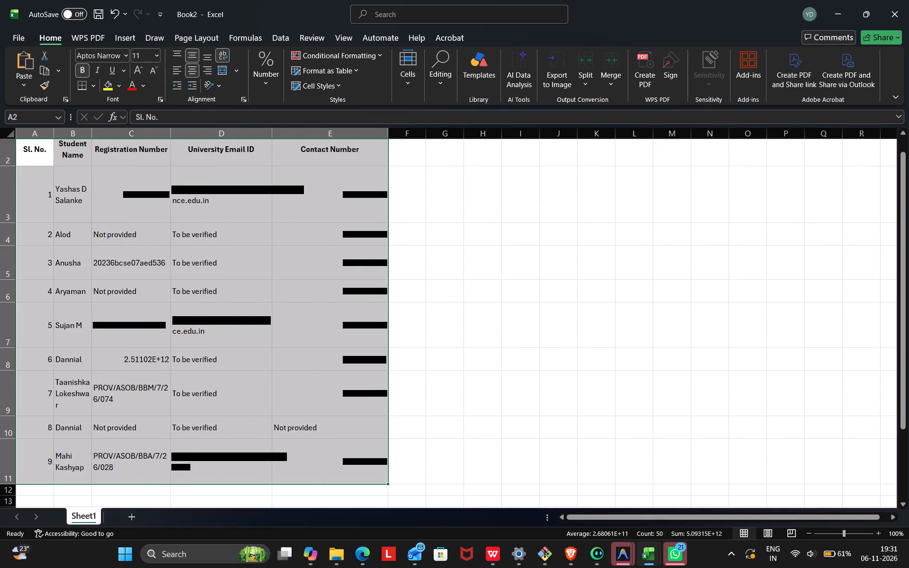
left_click_drag(90, 135, 125, 136)
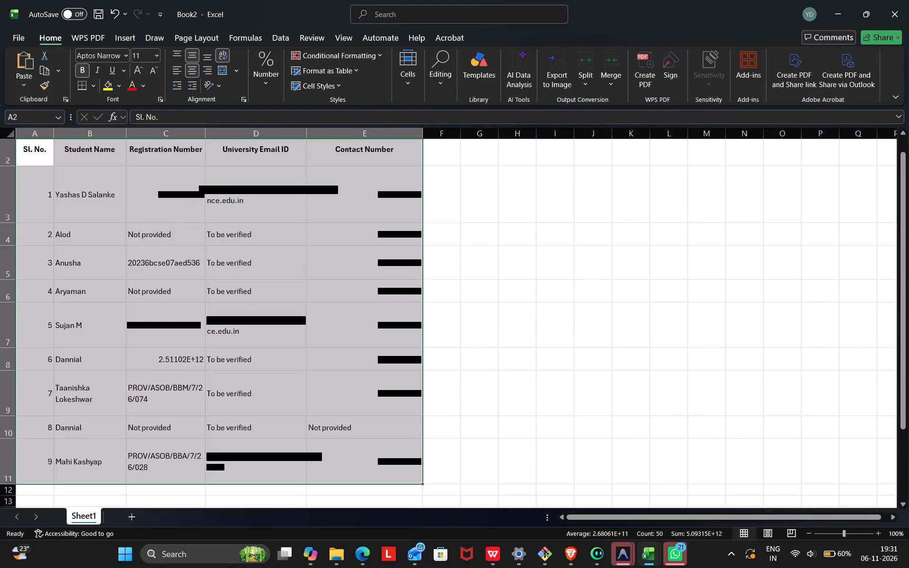
left_click_drag(307, 133, 365, 140)
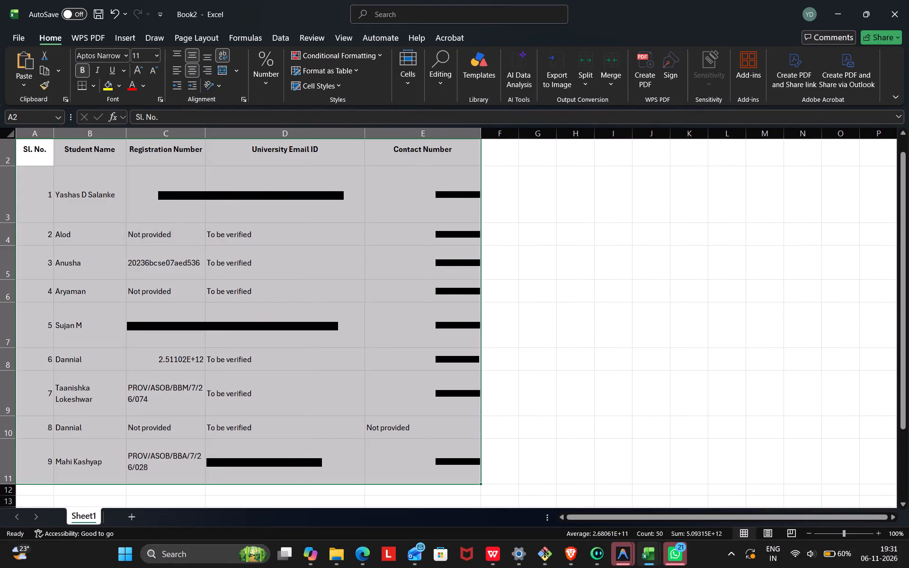
left_click_drag(204, 132, 250, 138)
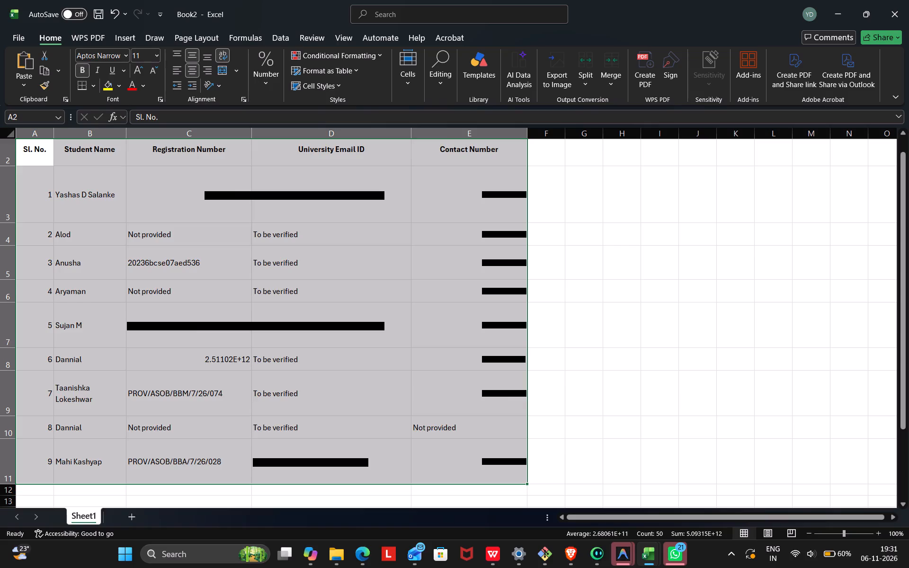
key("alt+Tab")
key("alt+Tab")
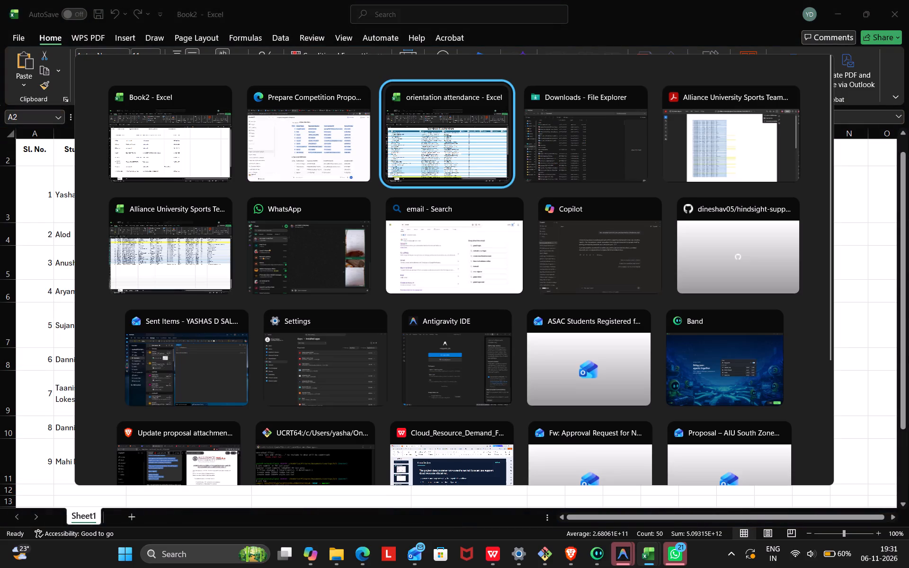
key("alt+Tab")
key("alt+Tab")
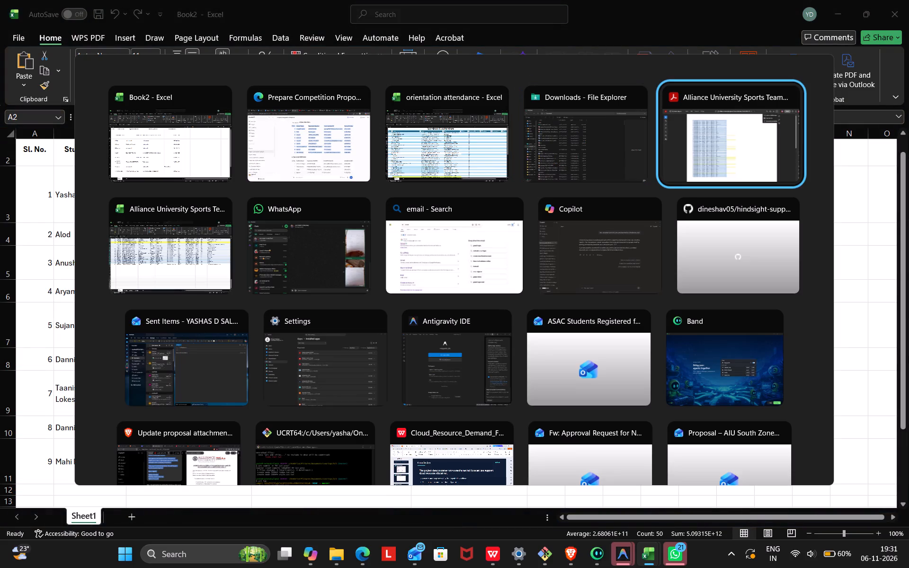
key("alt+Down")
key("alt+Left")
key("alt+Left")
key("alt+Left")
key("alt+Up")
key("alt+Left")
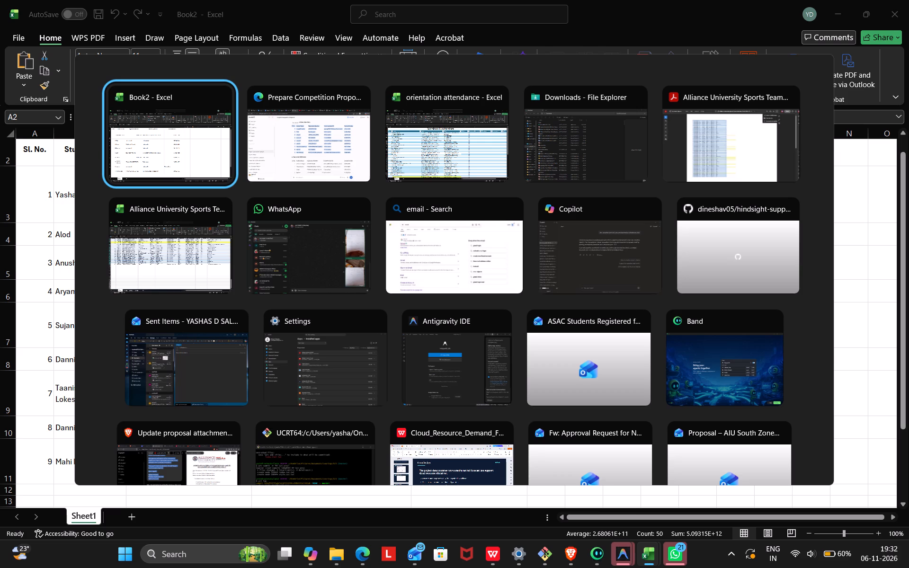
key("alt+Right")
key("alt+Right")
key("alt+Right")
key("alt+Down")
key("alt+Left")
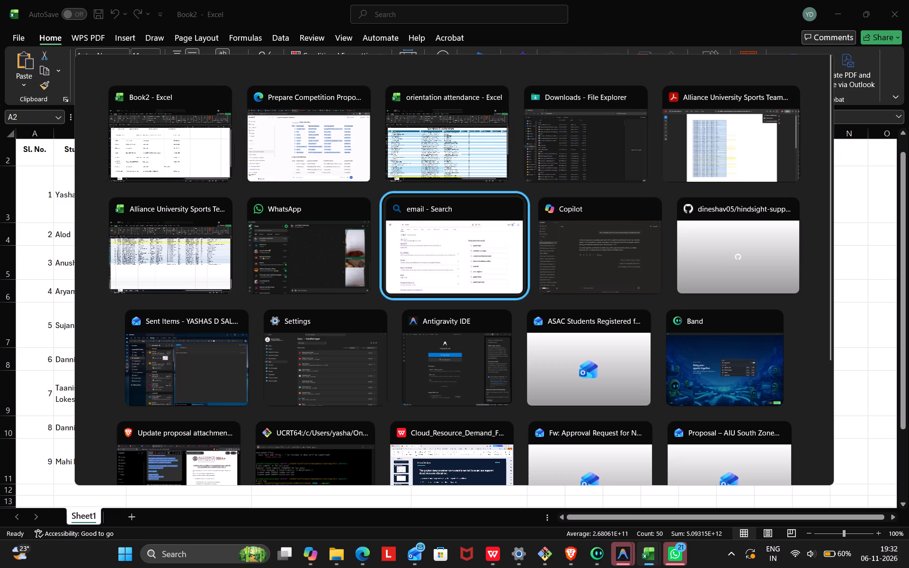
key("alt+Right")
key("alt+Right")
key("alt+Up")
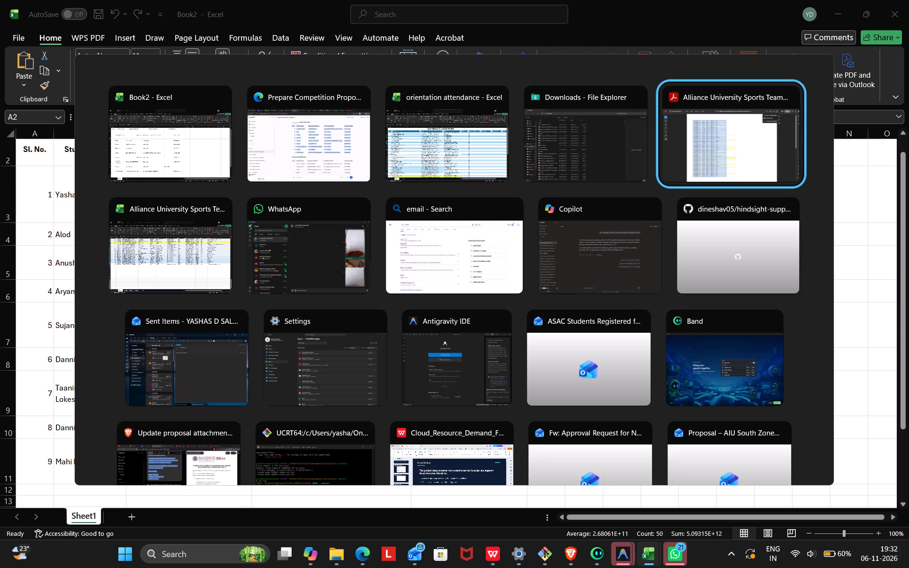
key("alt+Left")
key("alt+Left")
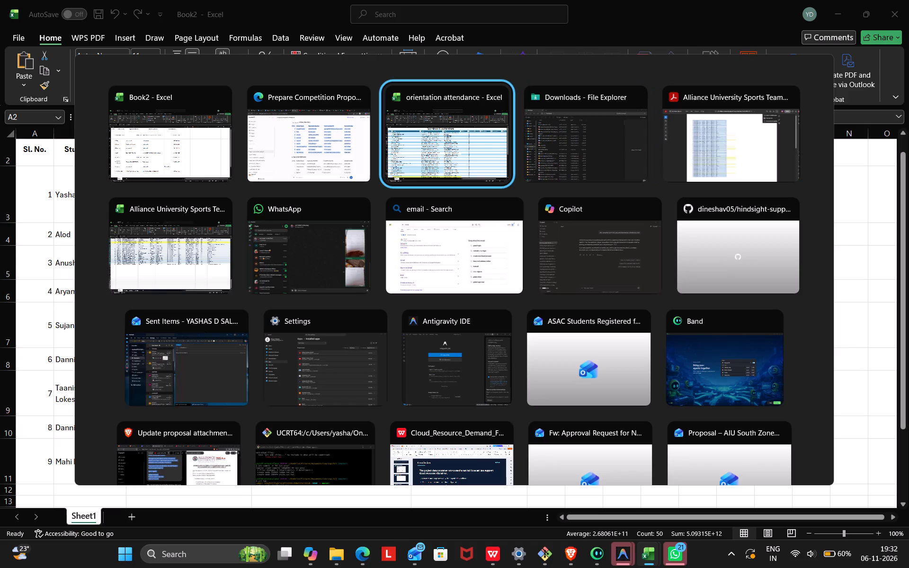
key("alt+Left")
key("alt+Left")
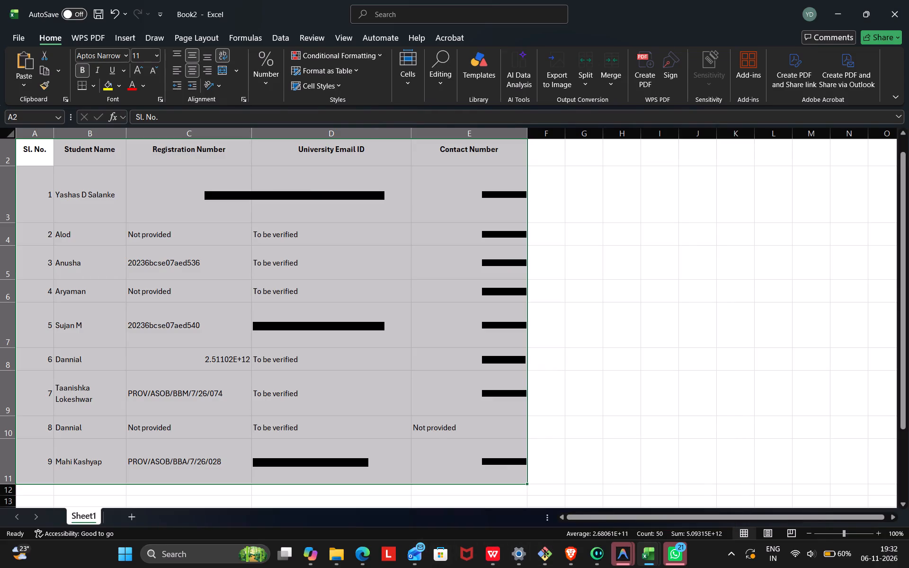
Reduce the heights of rows 3 to 11 to compact, roughly single-line rows for the Core Committee entries.
left_click(401, 221)
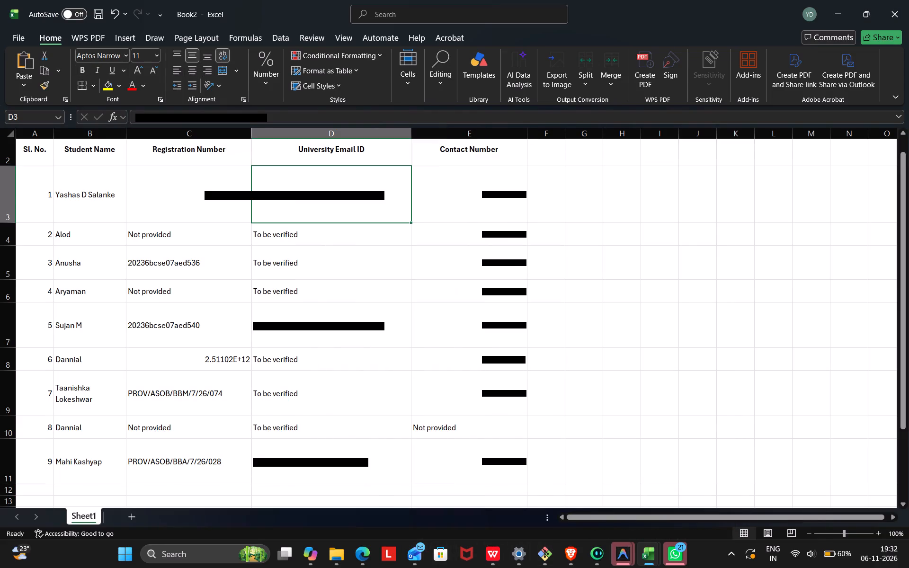
left_click_drag(7, 222, 9, 185)
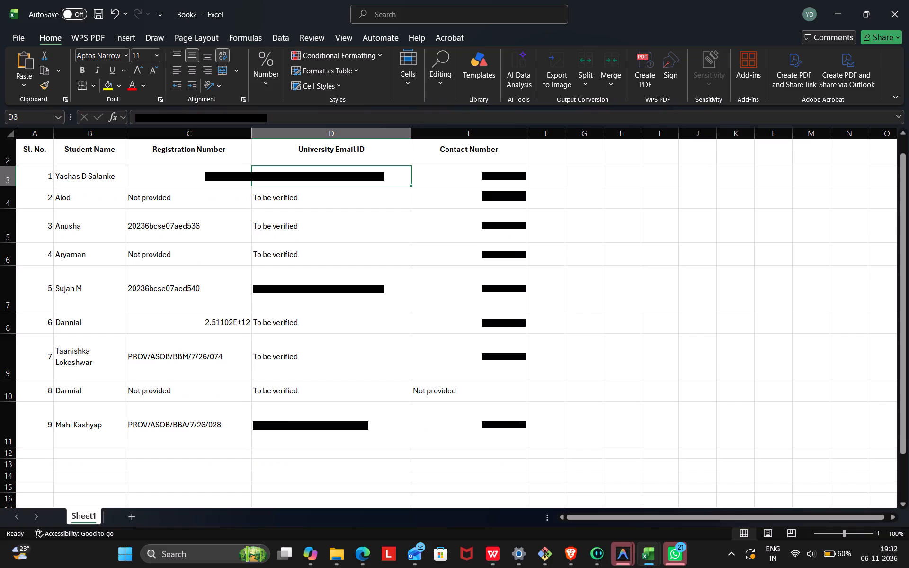
left_click_drag(13, 211, 11, 205)
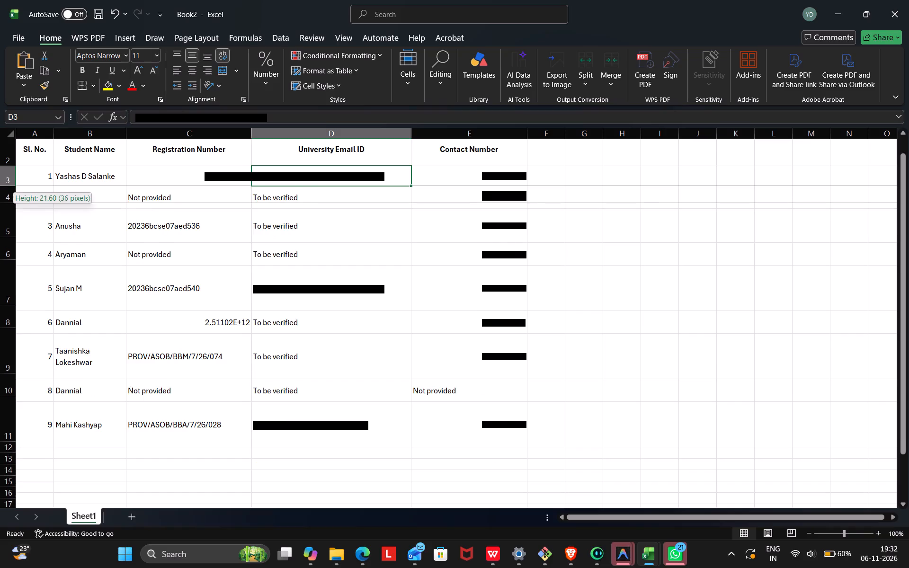
left_click_drag(11, 205, 11, 206)
left_click_drag(10, 238, 10, 237)
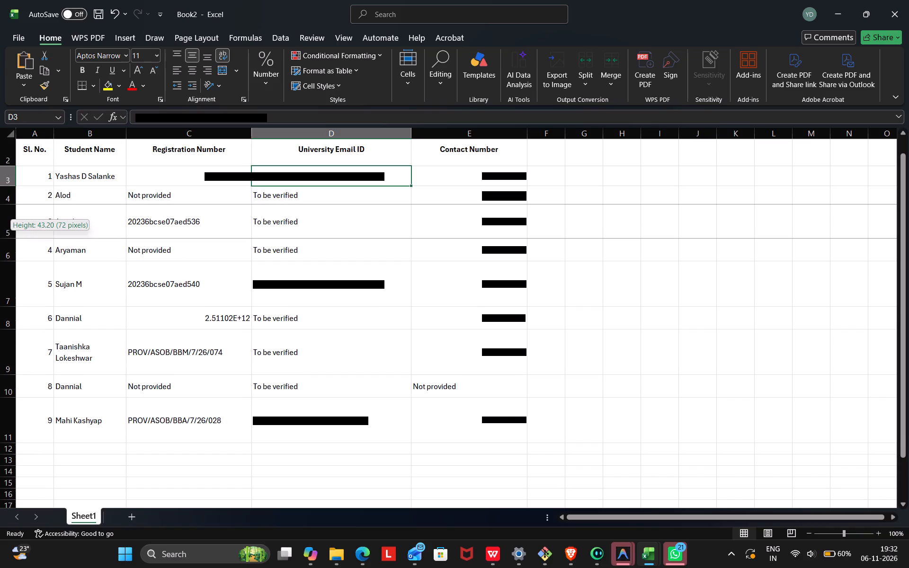
left_click_drag(10, 237, 10, 218)
left_click_drag(8, 241, 8, 237)
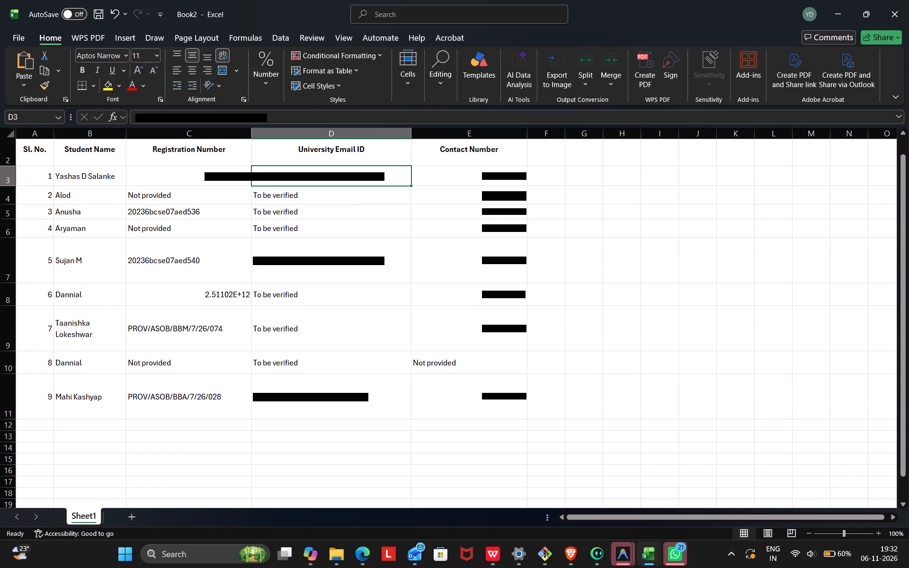
left_click_drag(15, 283, 14, 252)
left_click_drag(12, 275, 12, 265)
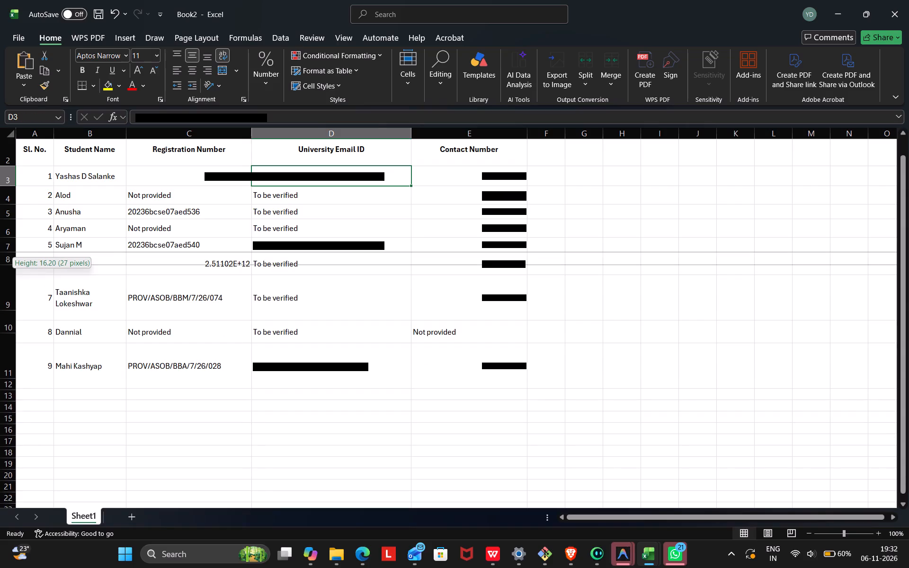
left_click_drag(12, 265, 12, 268)
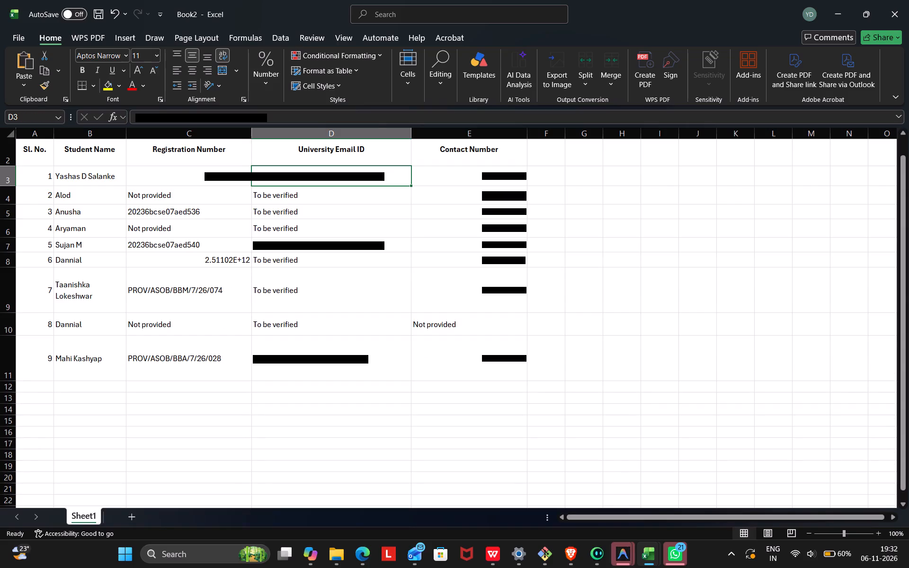
left_click_drag(11, 313, 11, 283)
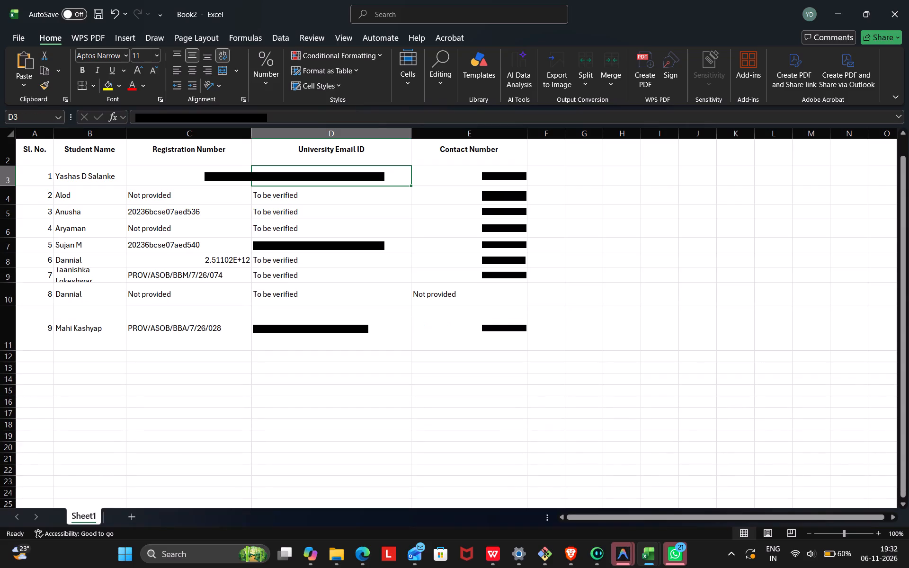
left_click_drag(11, 307, 11, 301)
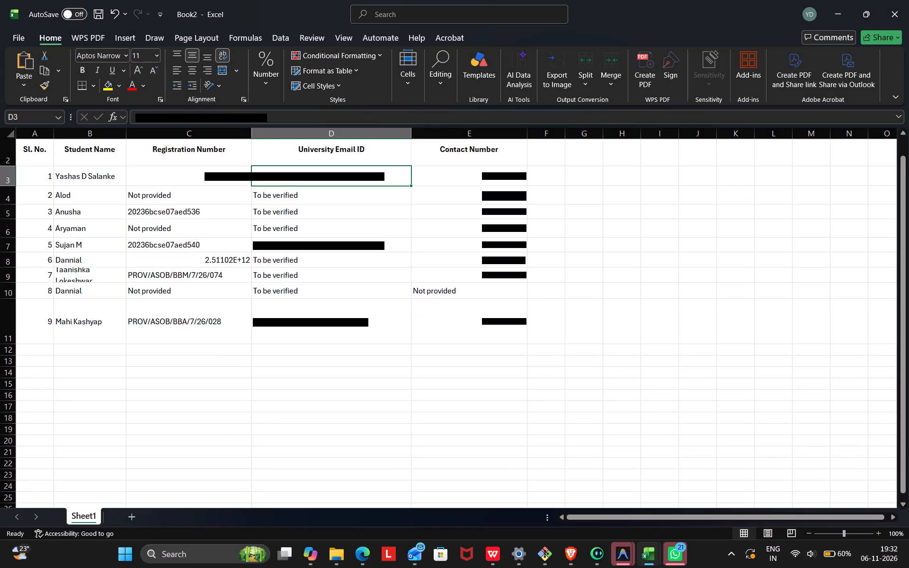
left_click_drag(12, 344, 12, 318)
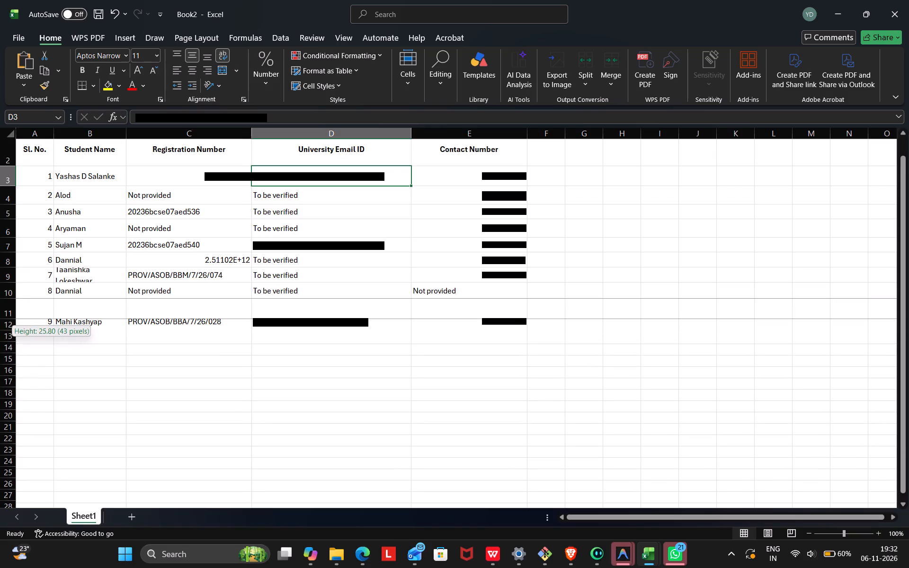
left_click_drag(12, 318, 12, 312)
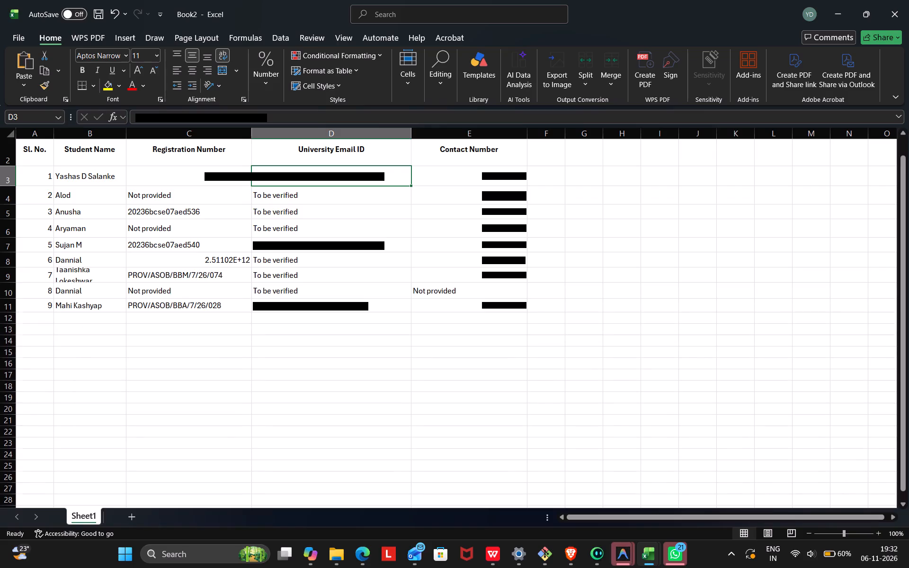
Switch to the ChatGPT conversation in Edge and copy the four Executive Members data rows without their header row.
key("alt+Tab")
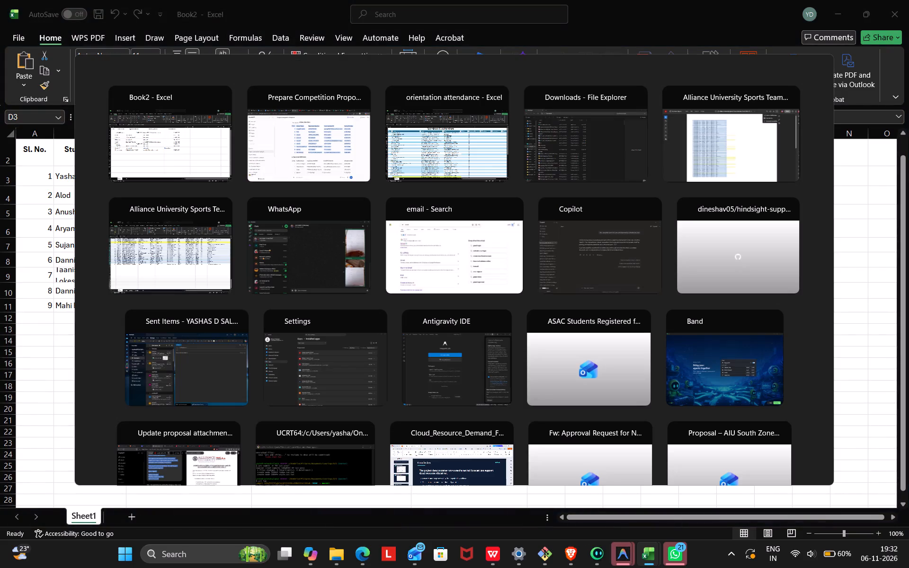
key("alt+Tab")
key("alt+Tab")
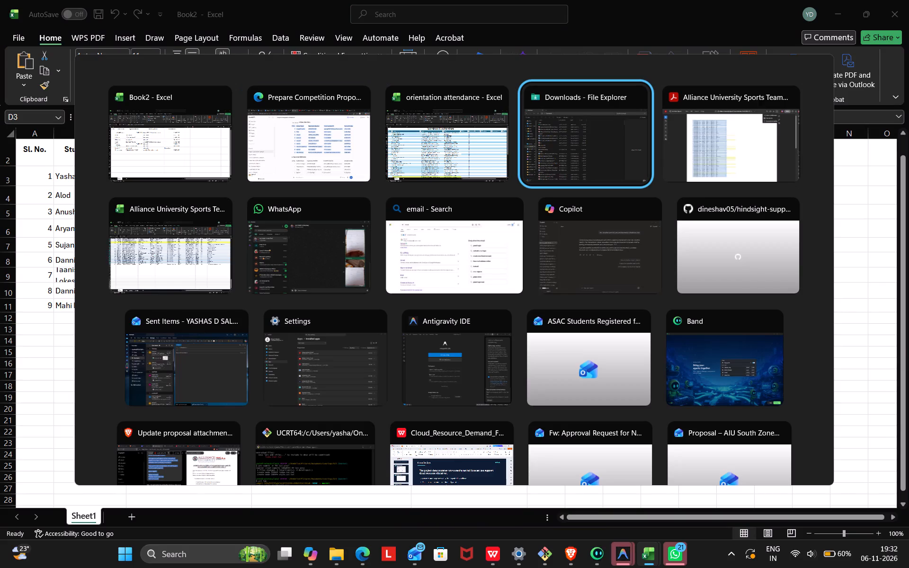
key("alt+Left")
key("alt+Left")
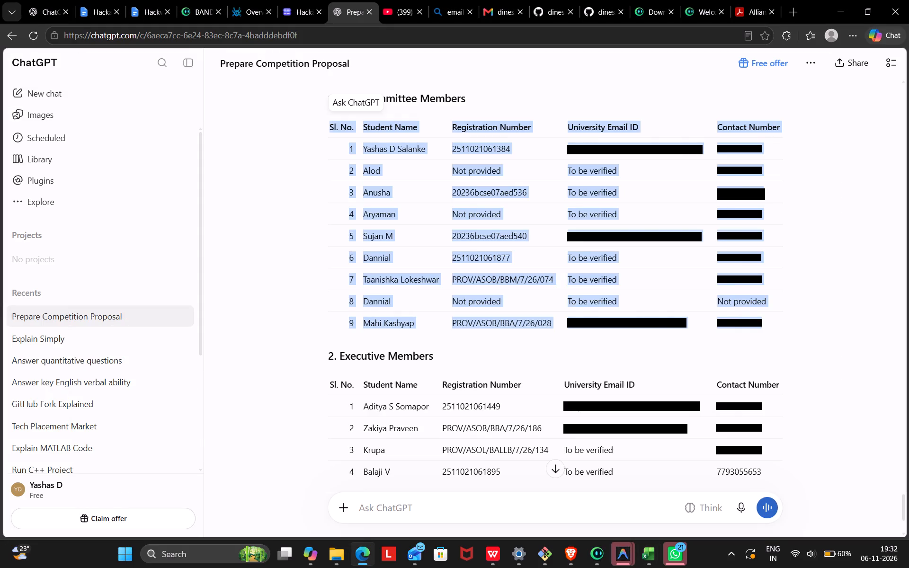
left_click(327, 379)
left_click_drag(336, 402, 785, 435)
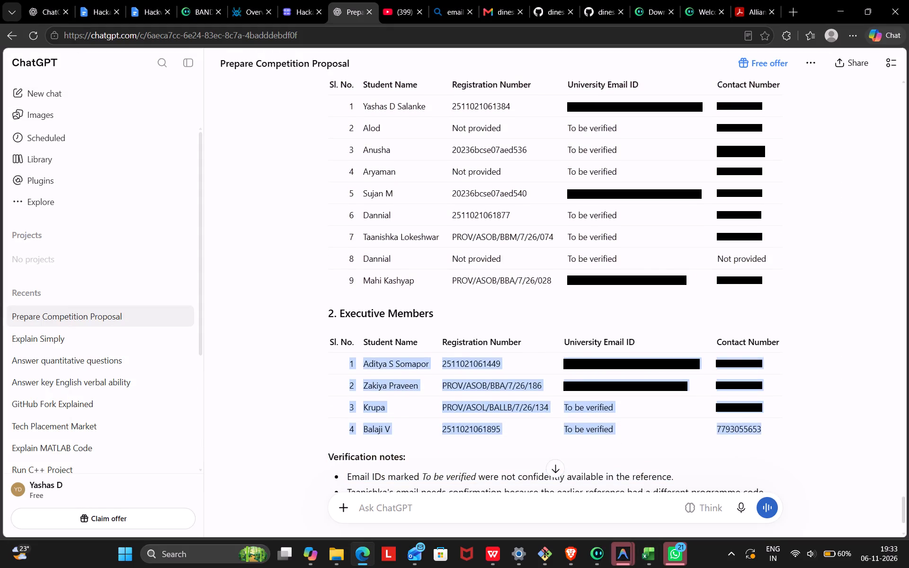
left_click_drag(785, 435, 795, 435)
key("ctrl+c")
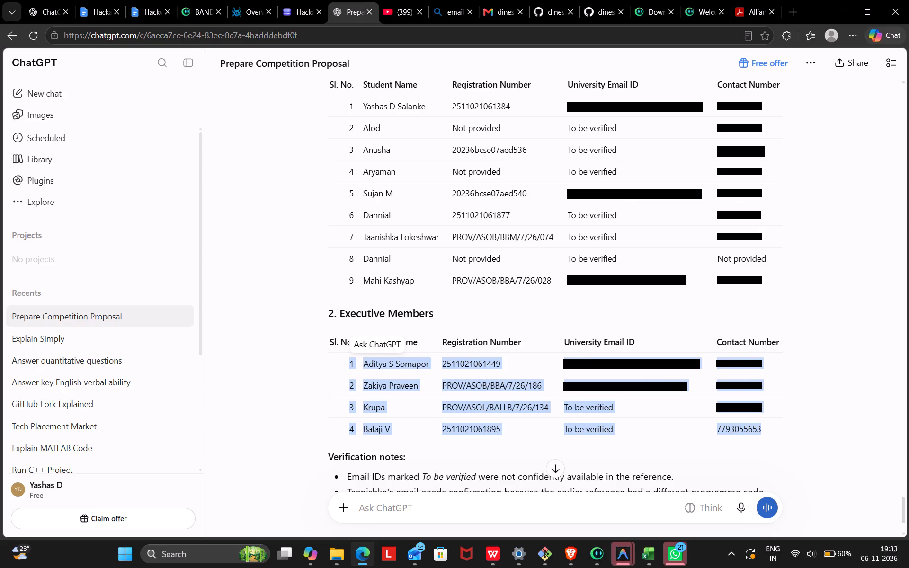
Return to the new Excel workbook and paste the copied rows directly below the Core Committee entries from A12, accepting the size mismatch.
key("alt+Tab")
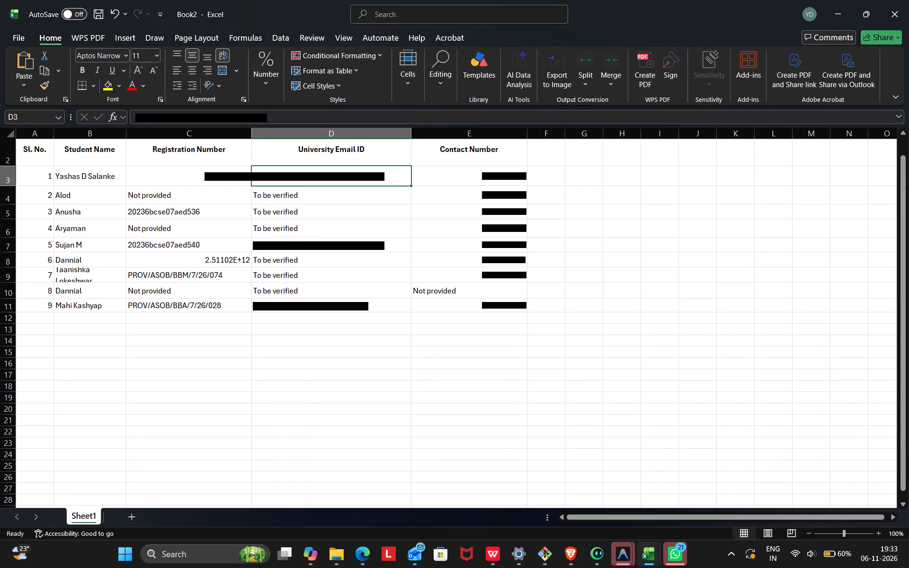
left_click_drag(48, 317, 150, 343)
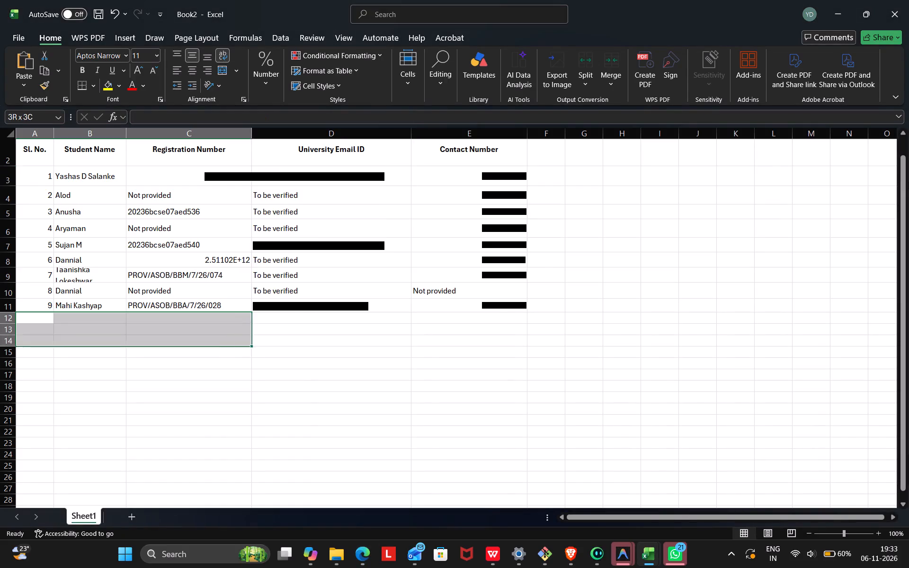
left_click_drag(150, 343, 444, 380)
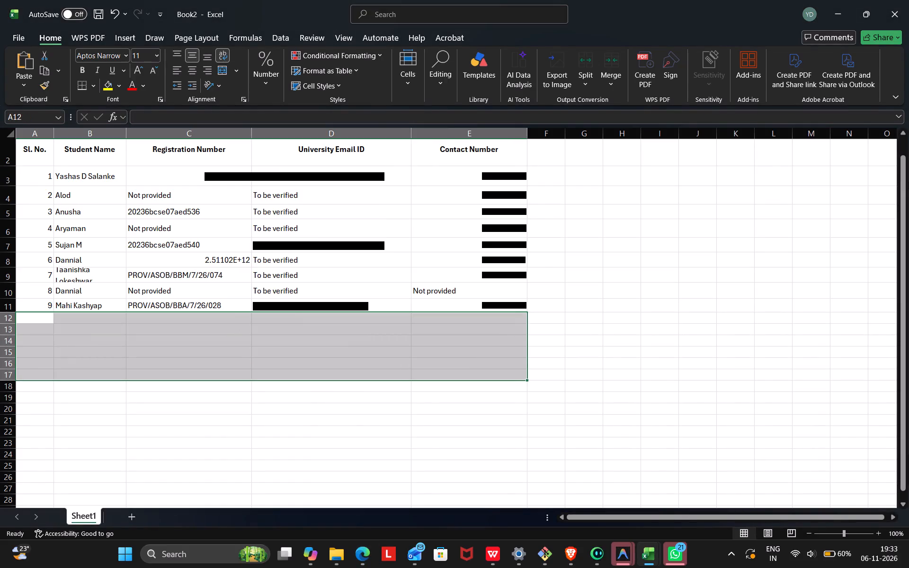
key("ctrl+v")
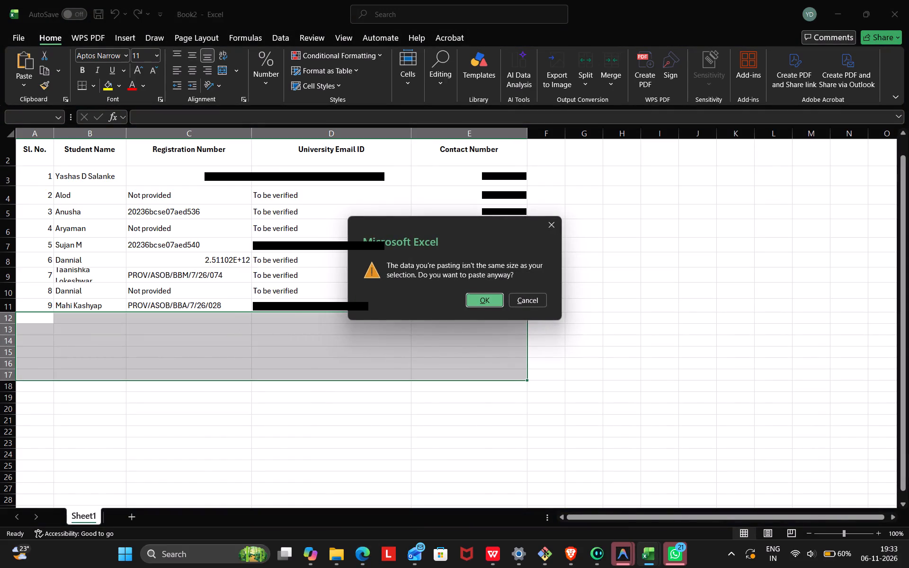
left_click(479, 301)
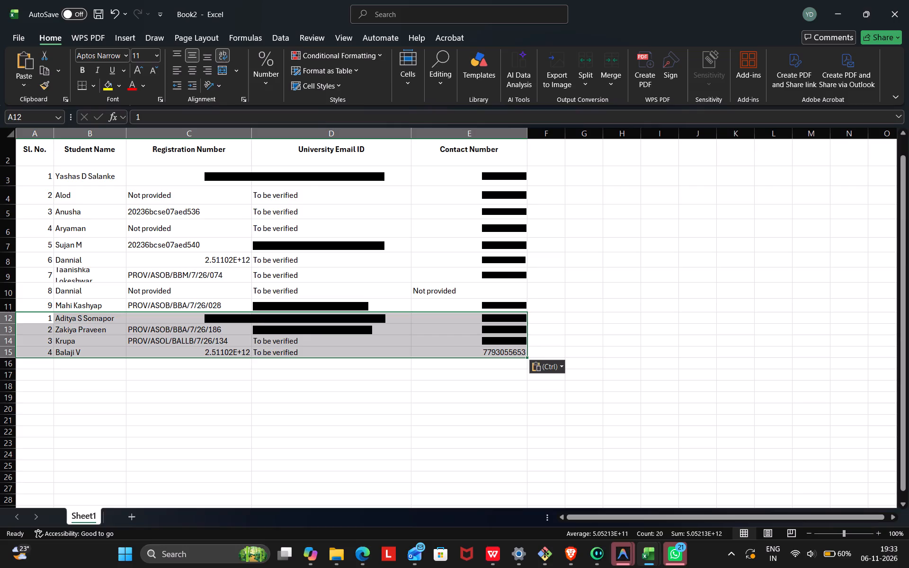
Change the serial number of the first pasted Executive Members row in A12 to 10.
left_click(39, 317)
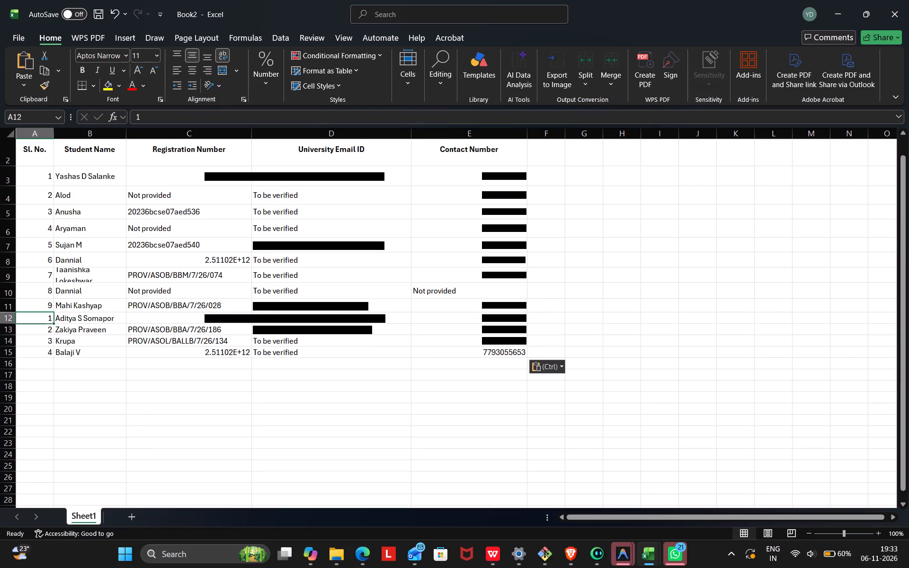
left_click(39, 317)
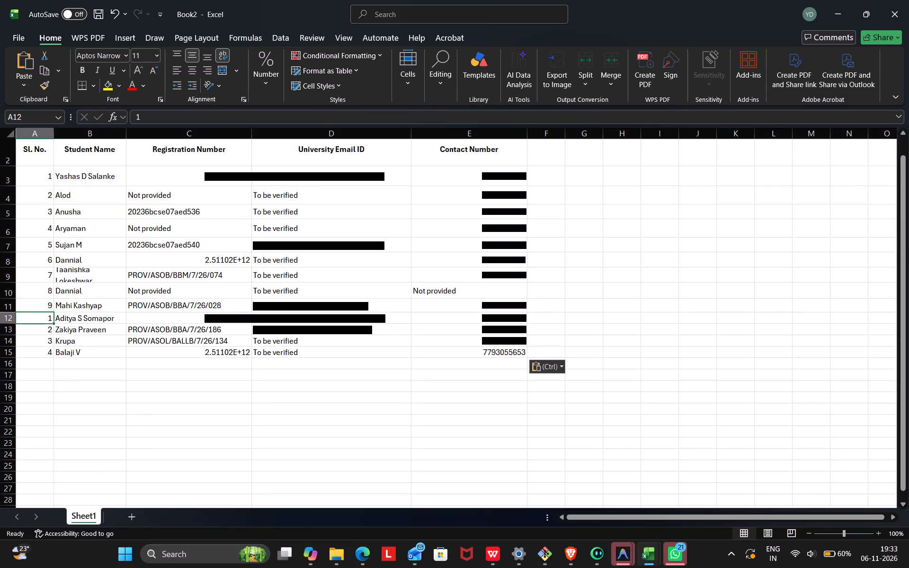
left_click(51, 319)
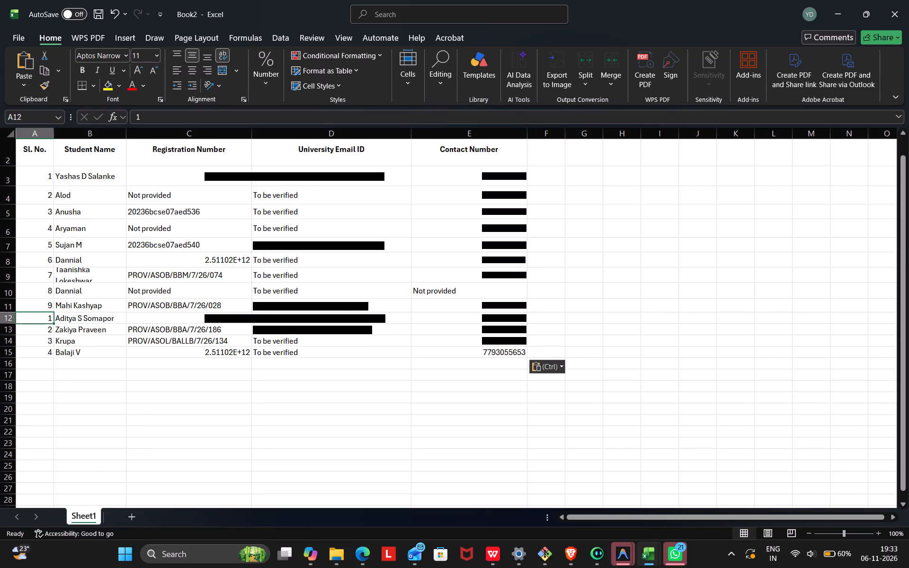
left_click(41, 320)
double_click(47, 319)
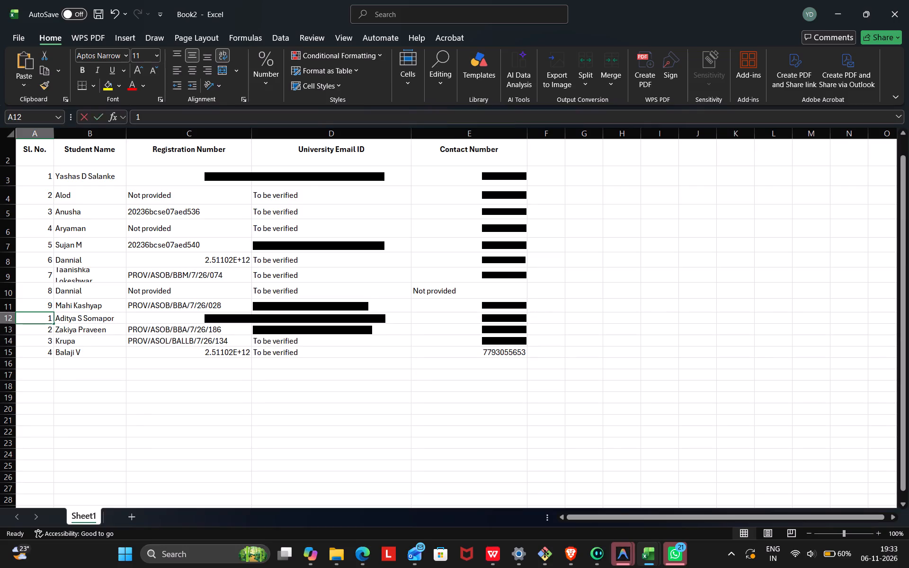
key("Right")
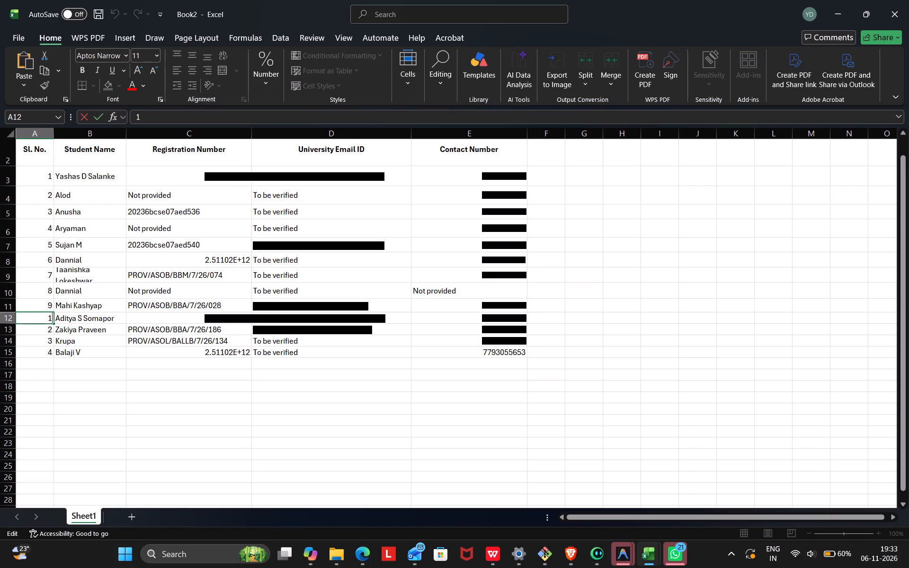
key("0")
key("Down")
Renumber the remaining Executive Members rows in A13 to A15 as 11, 12 and 13.
left_click(47, 330)
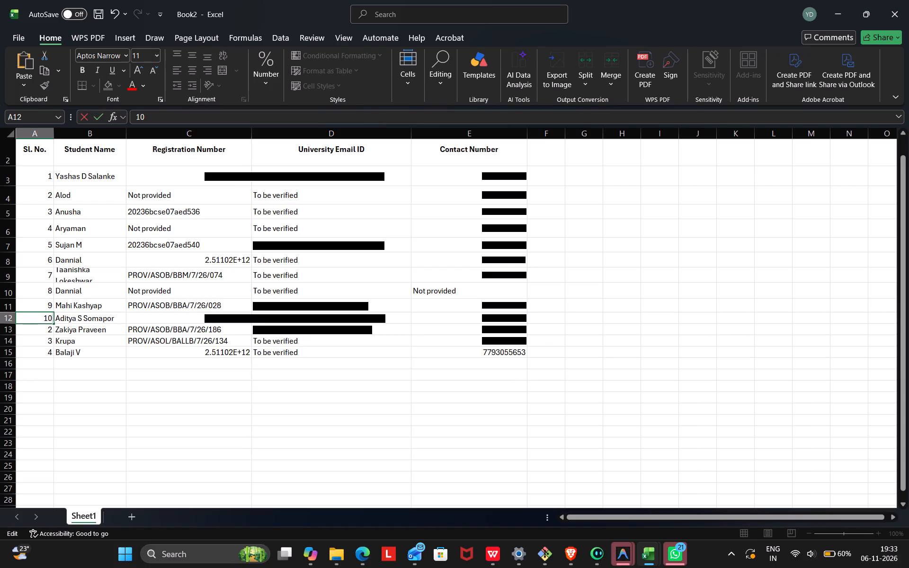
left_click(46, 332)
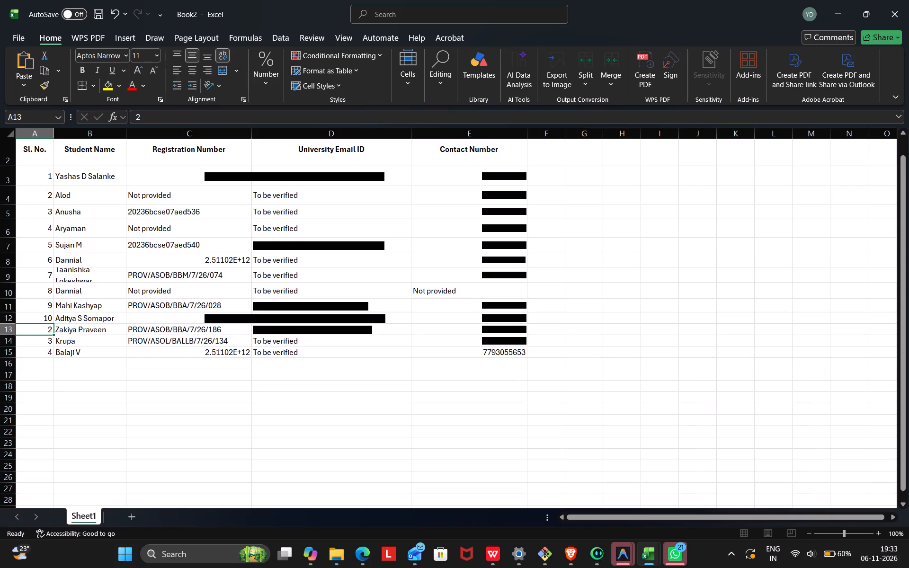
double_click(41, 331)
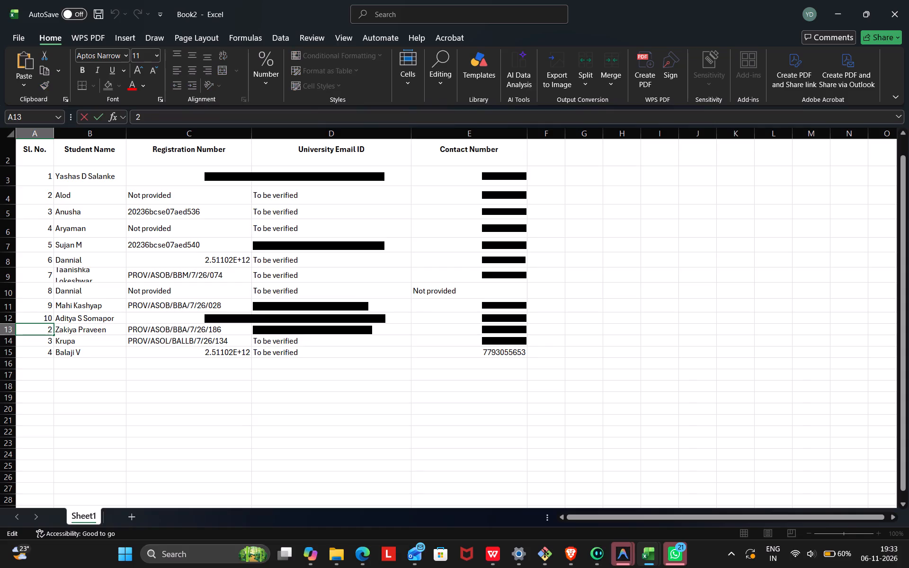
key("1")
key("Delete")
key("1")
key("Down")
key("Down")
left_click(51, 341)
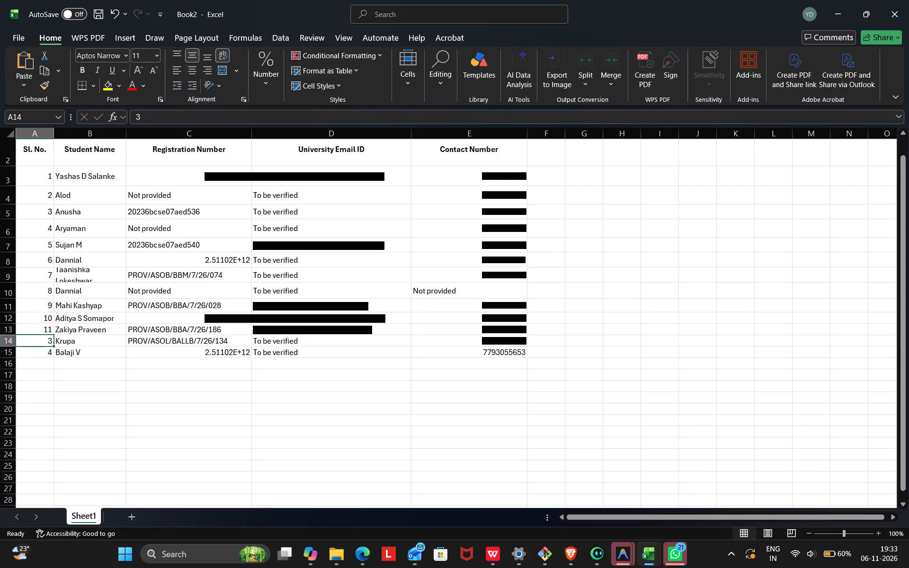
key("BackSpace")
type("12")
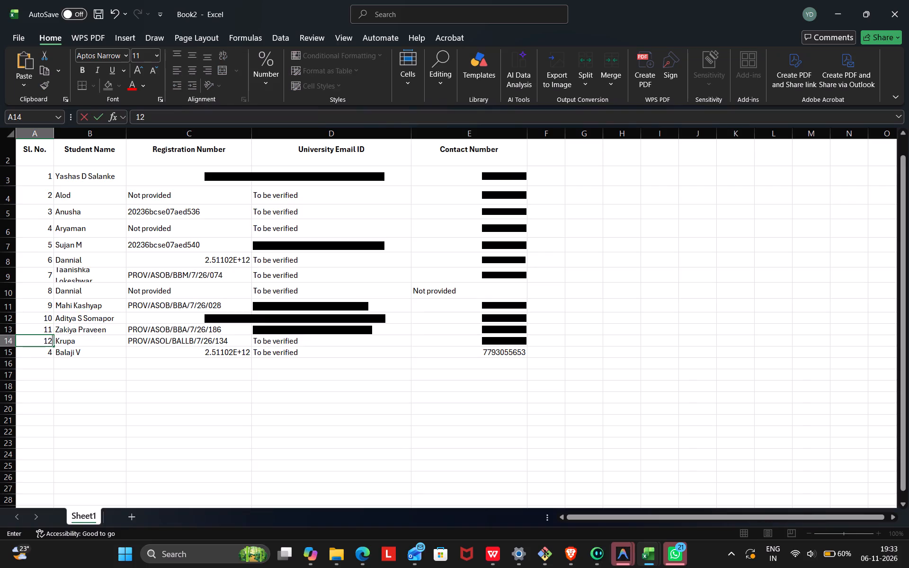
left_click(47, 356)
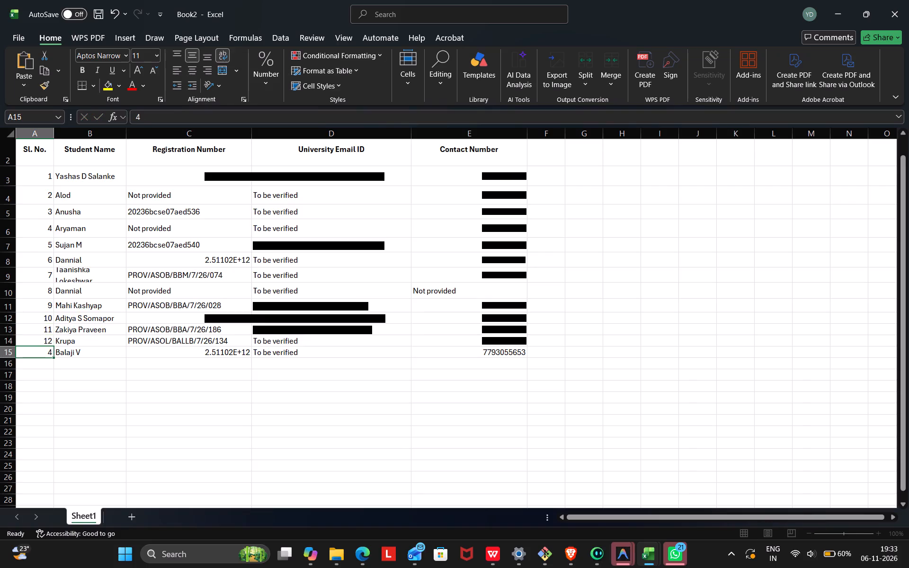
key("BackSpace")
type("13")
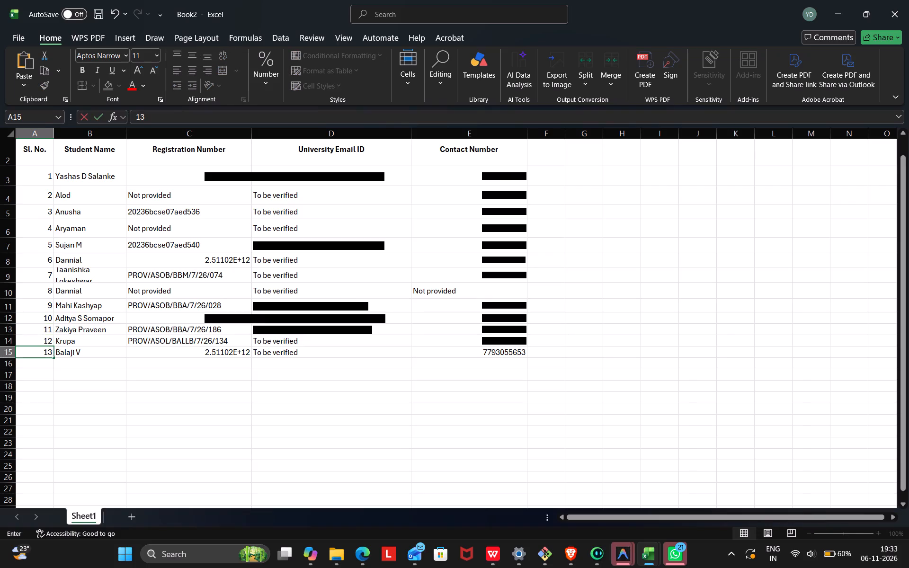
left_click(85, 375)
Try the Number format on the registration numbers in C3:C15, settling on Fraction to show full digits without decimals.
scroll(208, 423, "up", 1)
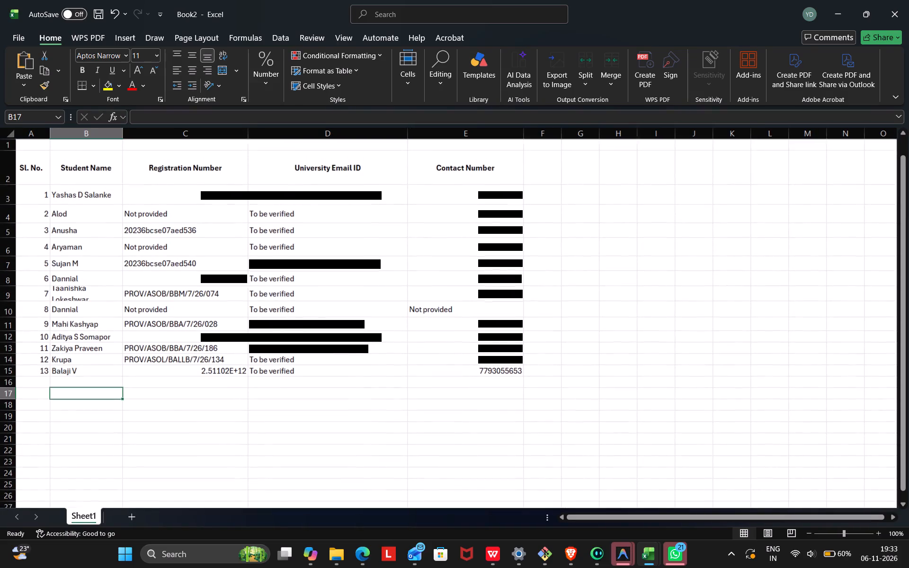
left_click_drag(148, 198, 232, 368)
left_click(266, 78)
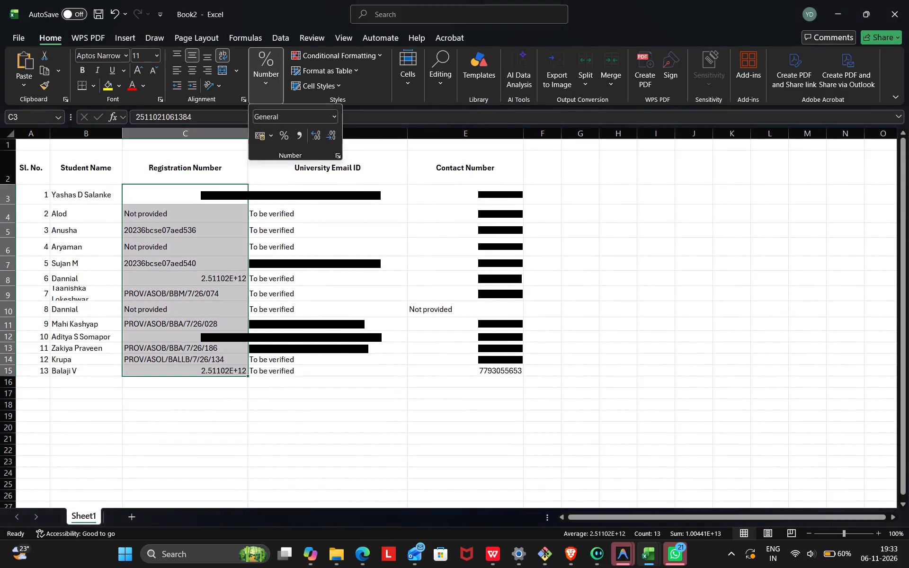
left_click_drag(306, 114, 335, 117)
left_click(335, 117)
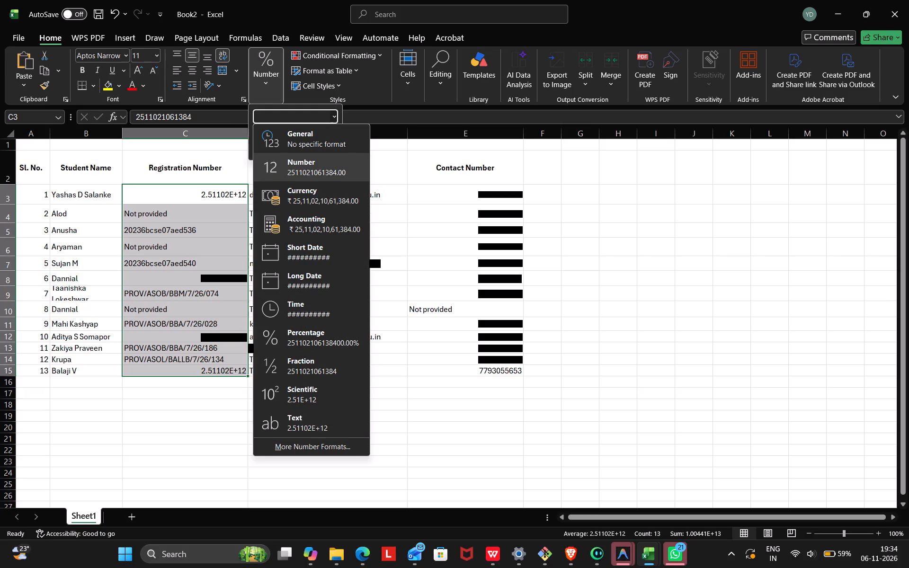
left_click(354, 170)
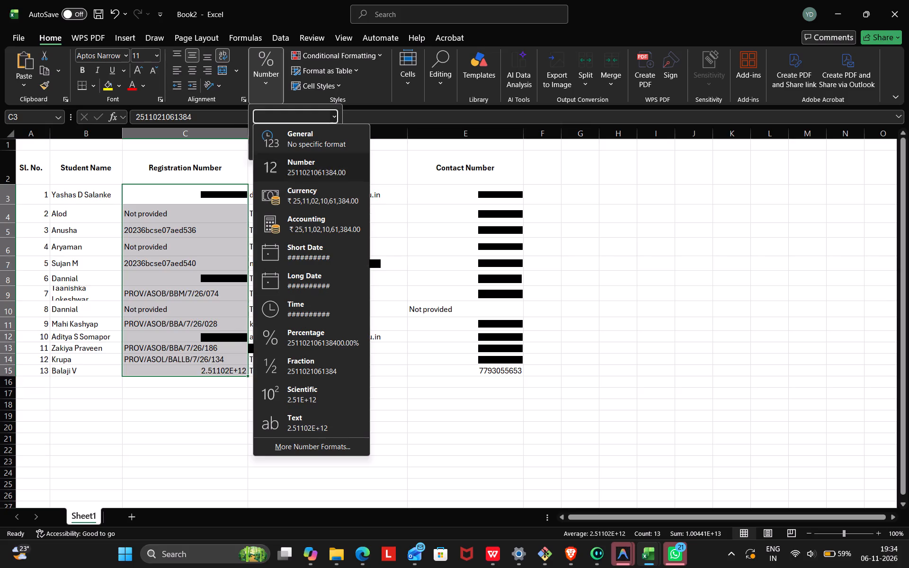
left_click(336, 115)
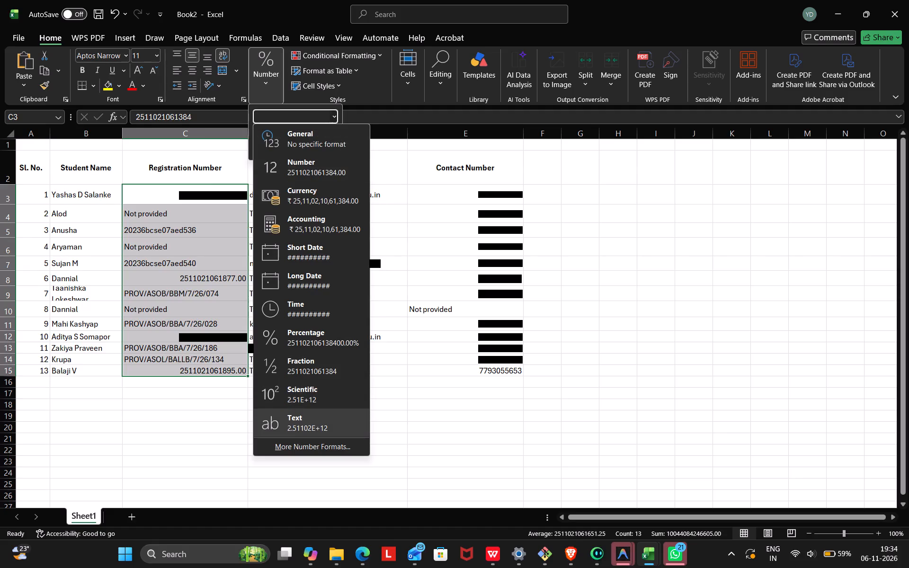
left_click(320, 372)
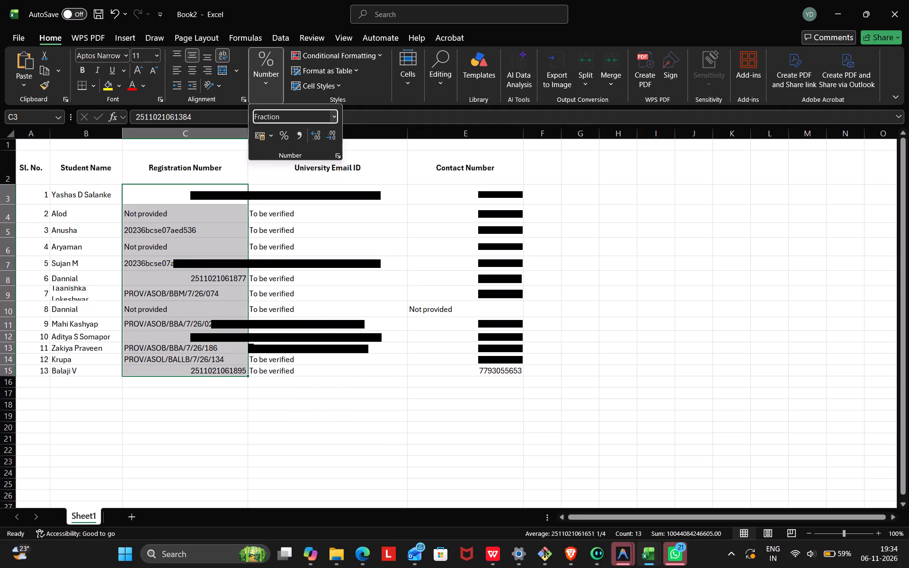
Right-align all the registration number entries in C3:C15.
left_click(207, 66)
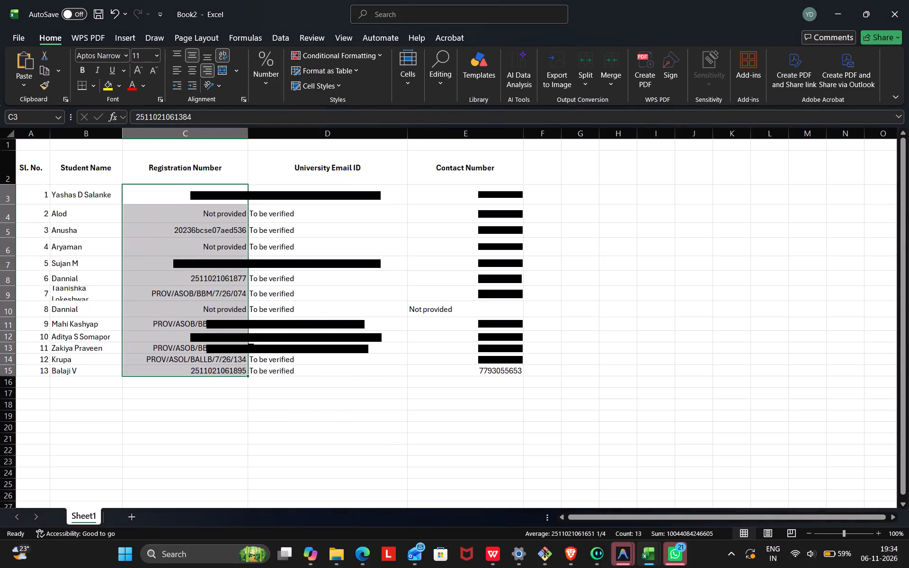
left_click(224, 413)
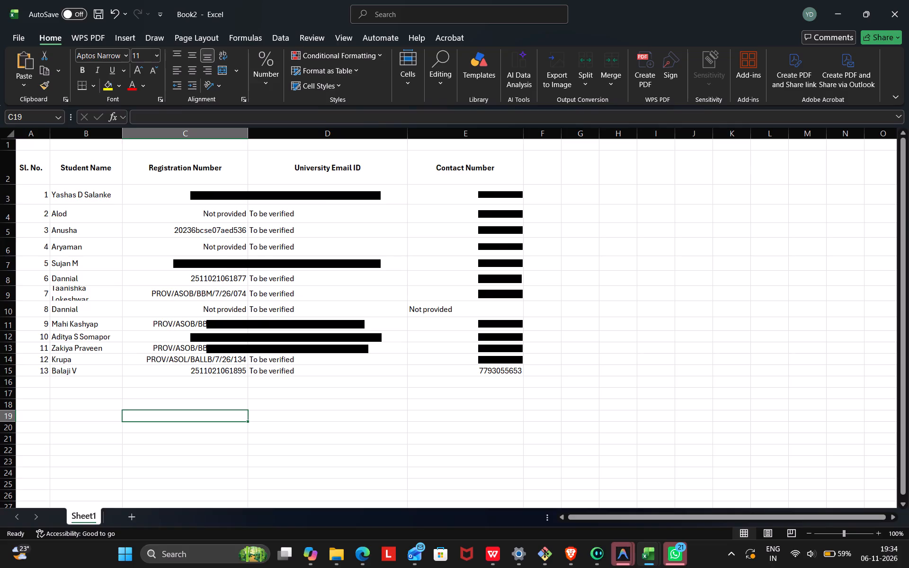
Increase the height of row 9 so the two-line student name fits completely.
left_click(6, 301)
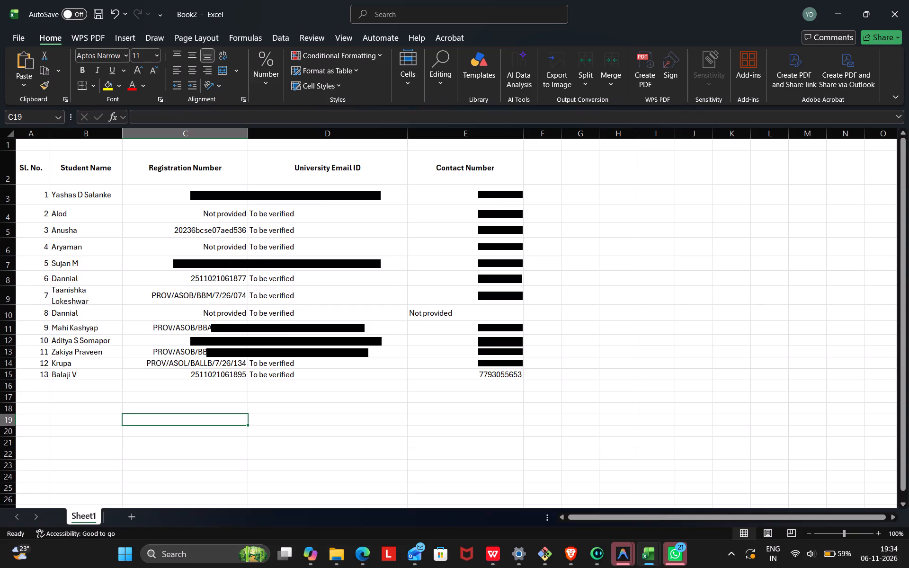
left_click(8, 306)
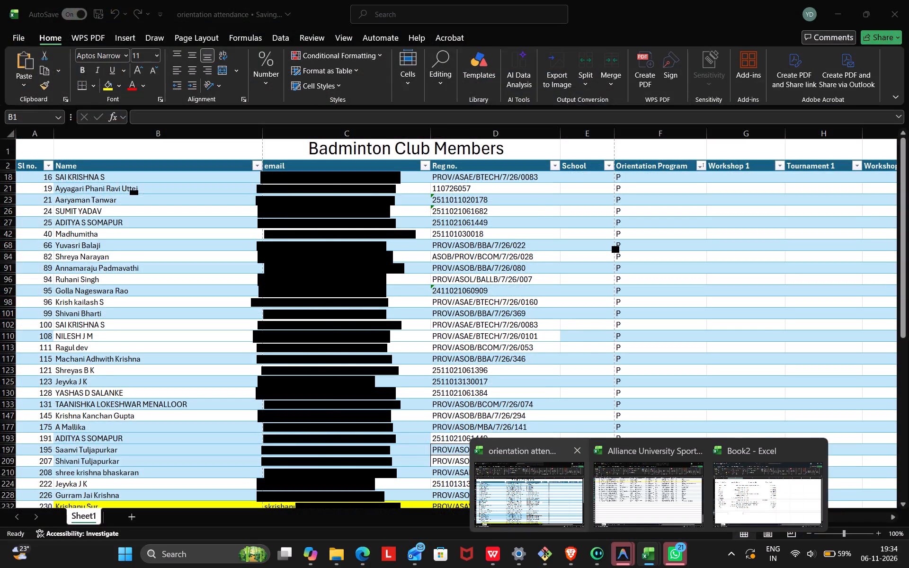
Switch to the orientation attendance workbook and start a Find for a member name beginning with "t".
left_click(559, 500)
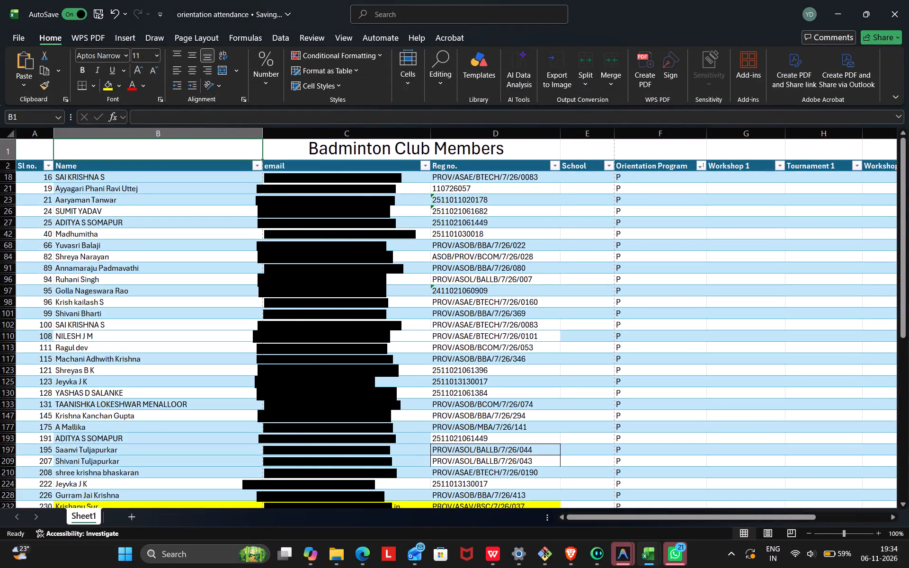
left_click(435, 57)
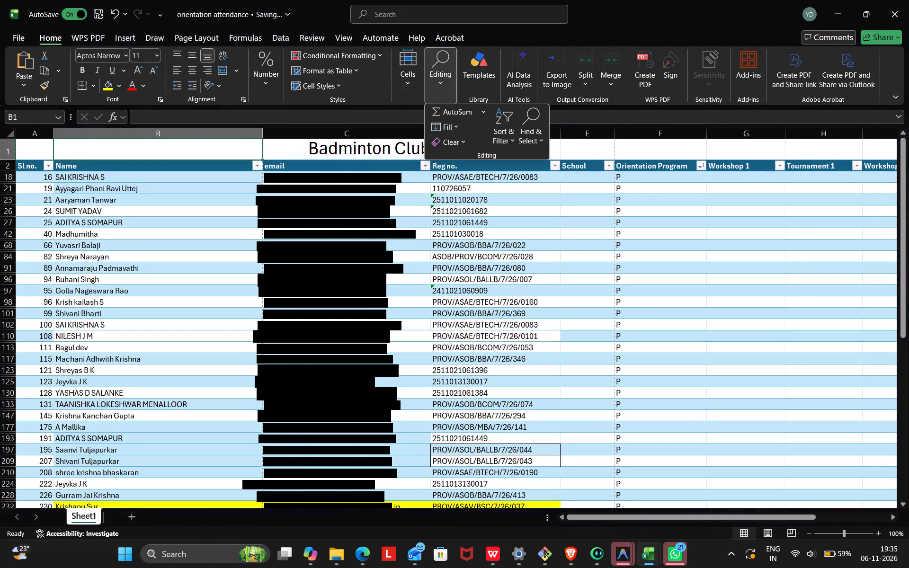
left_click(535, 116)
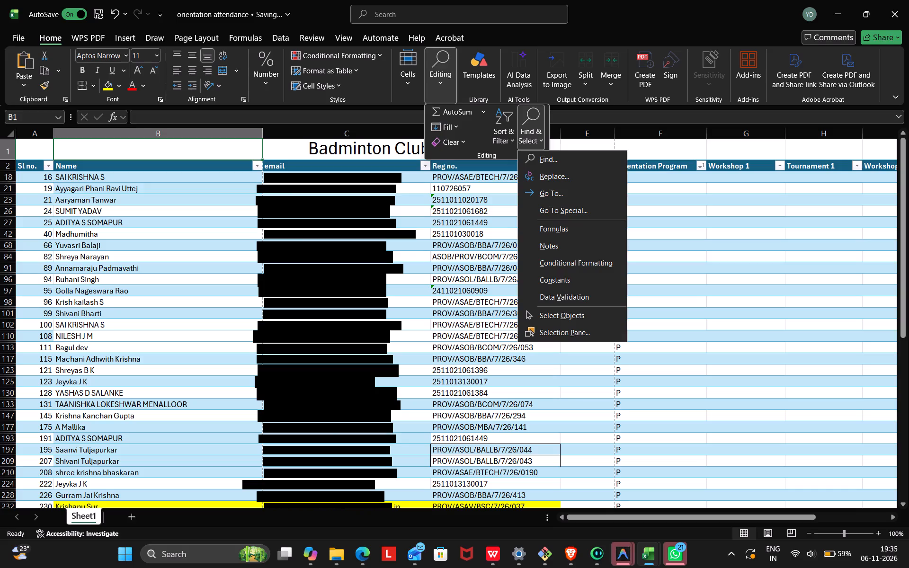
type("ta")
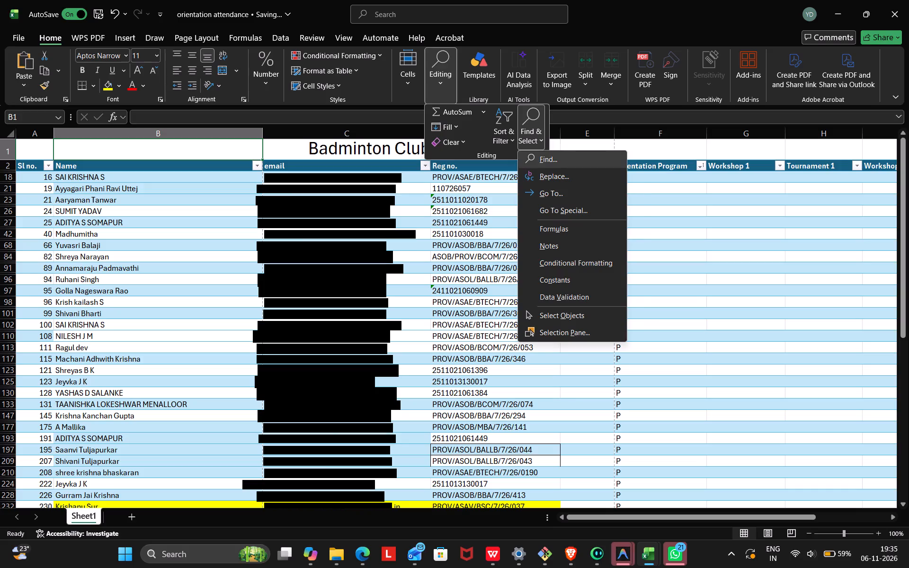
left_click(532, 157)
type("tan")
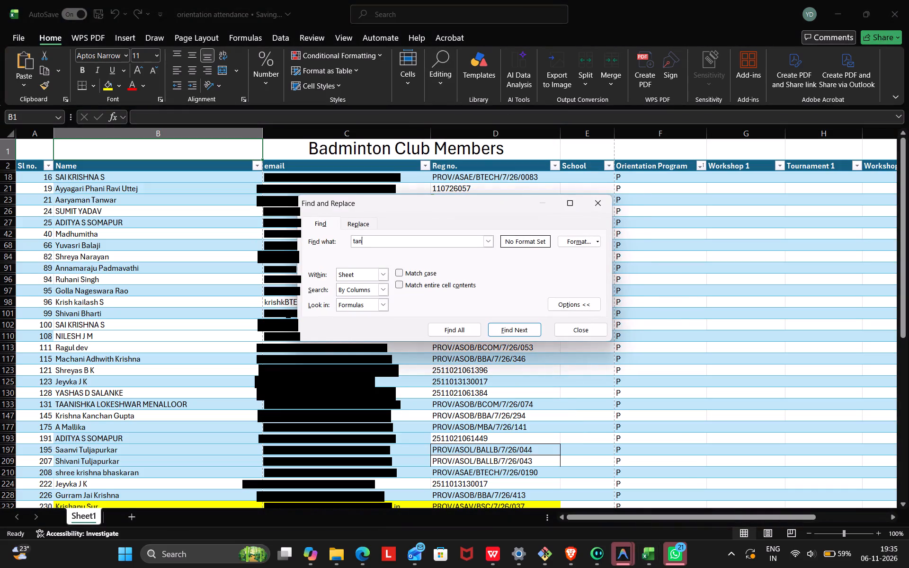
key("BackSpace")
key("BackSpace")
key("alt+Tab")
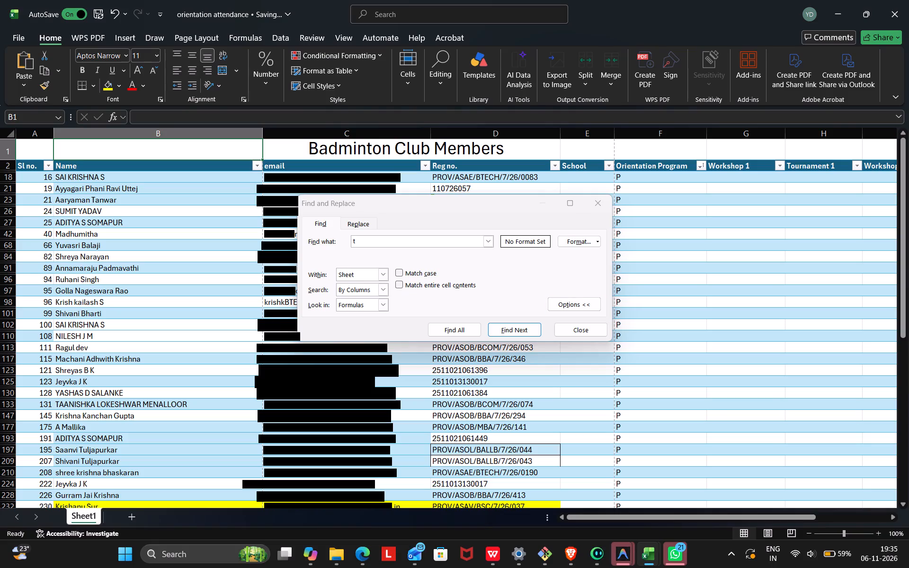
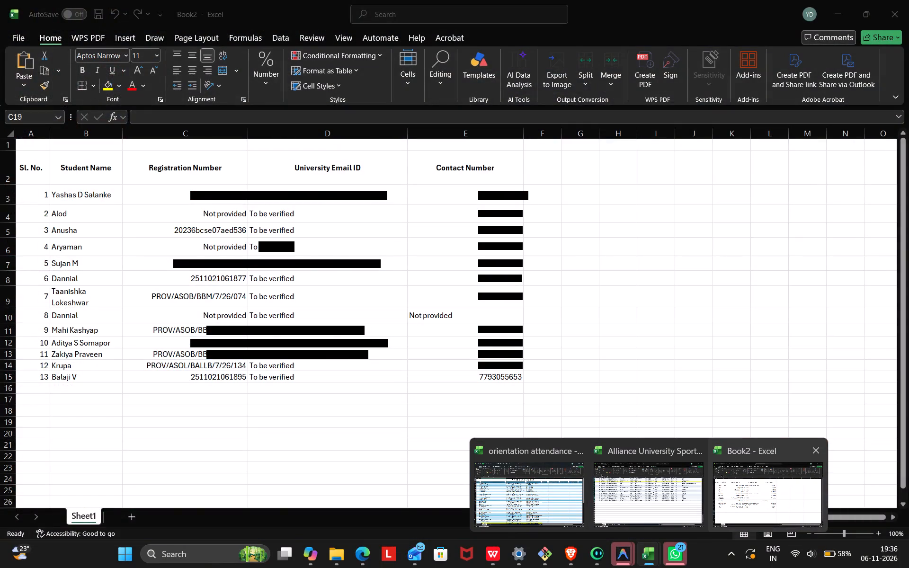
Search the orientation attendance workbook's member list for "taa".
left_click(556, 501)
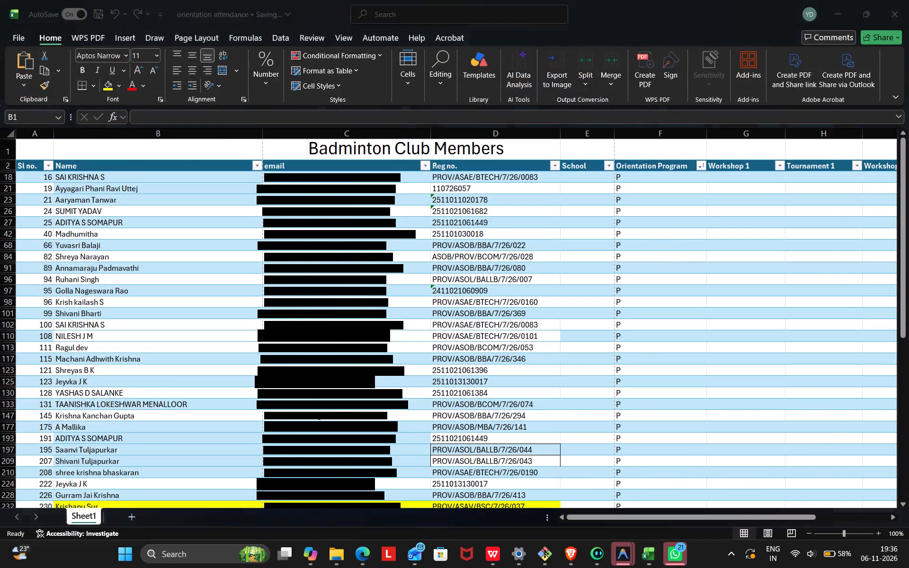
left_click(424, 239)
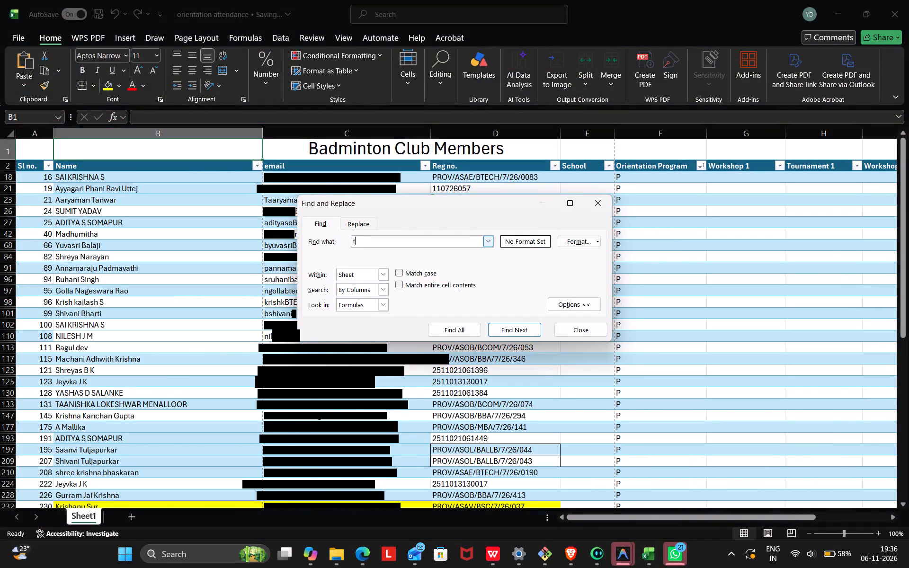
type("ann")
key("BackSpace")
key("BackSpace")
type("an")
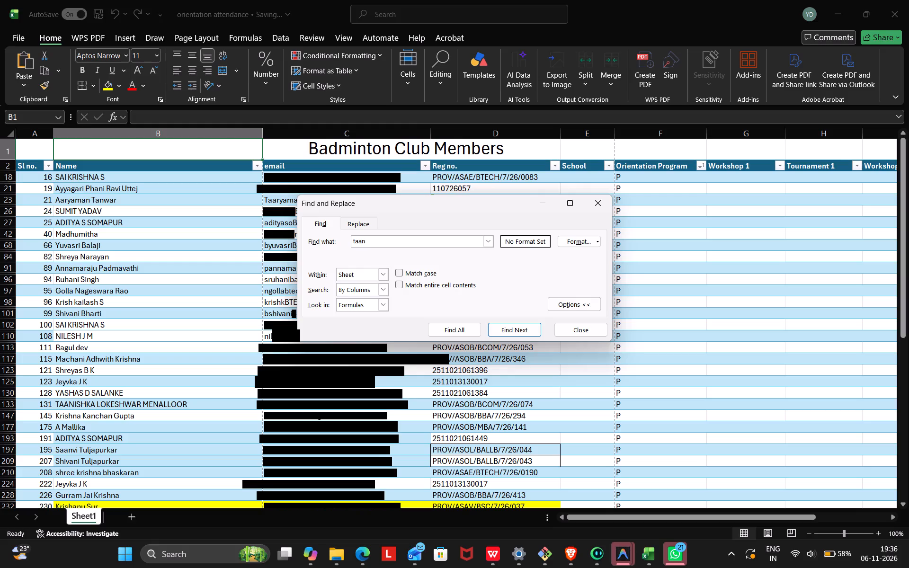
key("BackSpace")
left_click(508, 327)
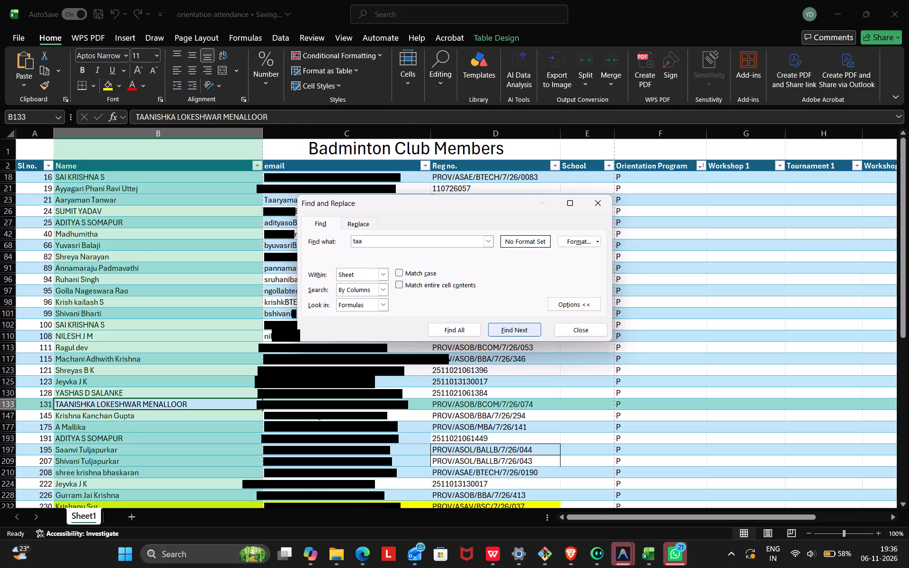
Copy the matching member's email from C133 of the orientation attendance workbook into D9 of Book2.
left_click(329, 408)
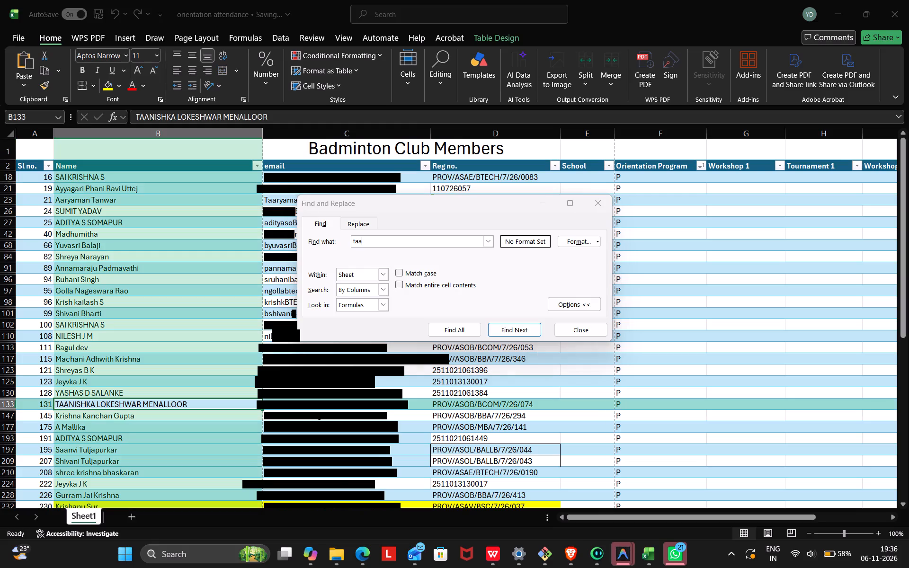
key("ctrl+c")
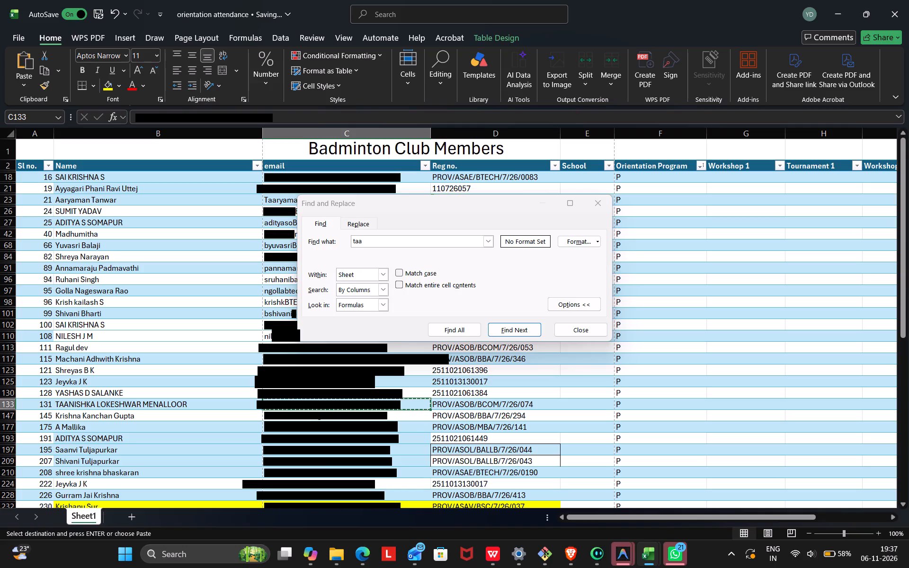
key("alt+Tab")
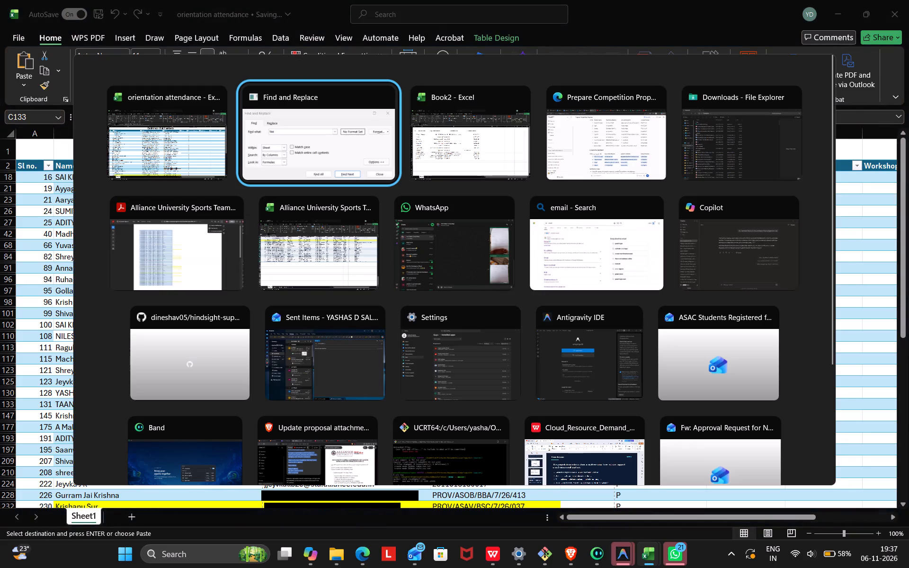
key("alt+Tab")
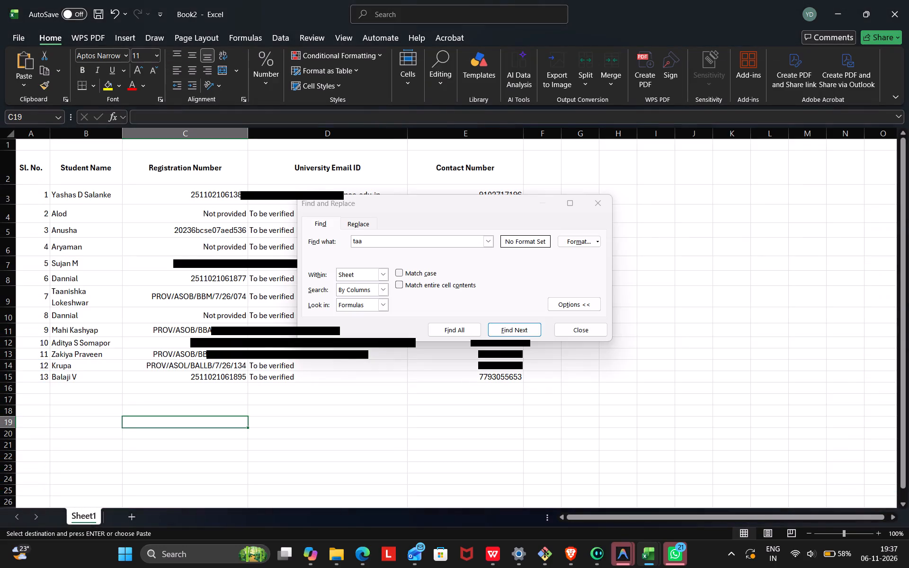
left_click_drag(546, 201, 673, 156)
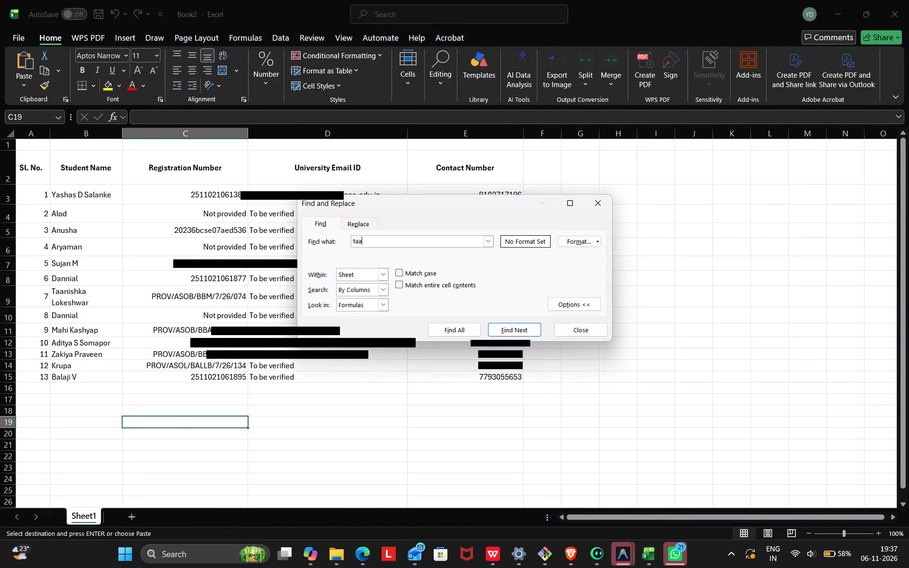
left_click_drag(673, 156, 502, 205)
left_click_drag(502, 205, 773, 83)
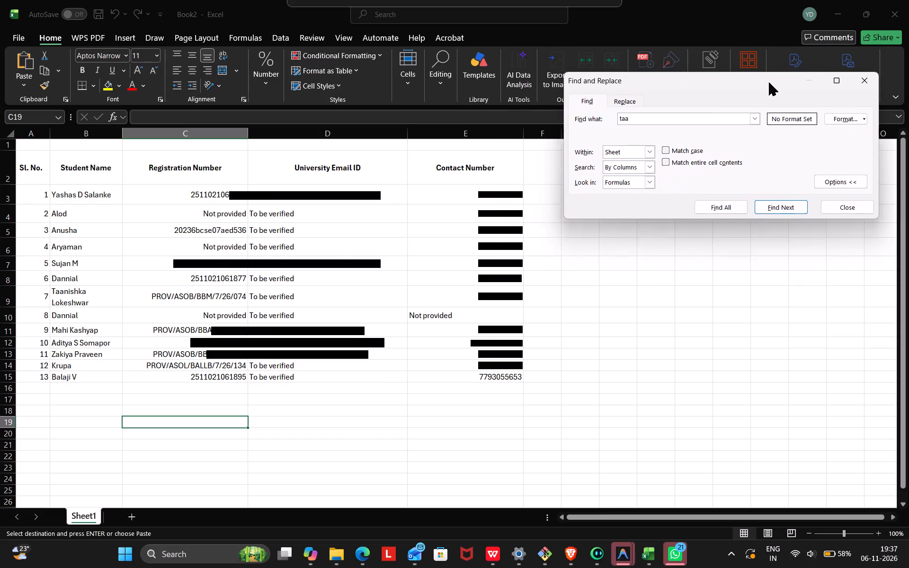
left_click_drag(773, 83, 768, 90)
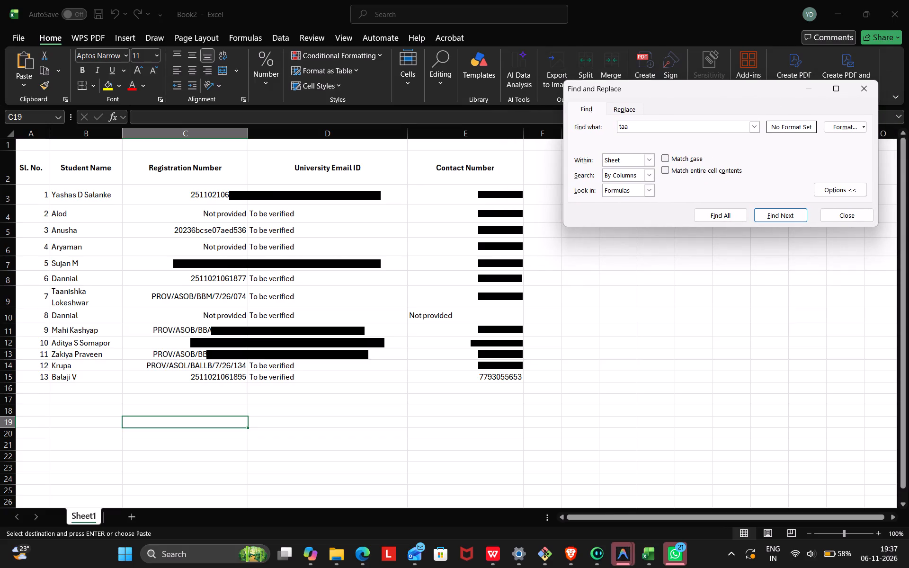
left_click(269, 297)
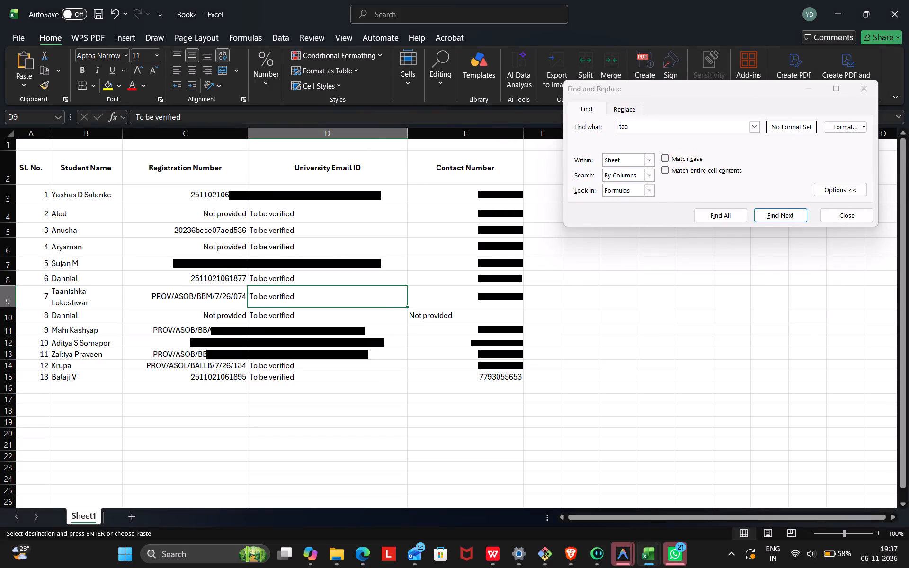
key("ctrl+v")
left_click(370, 411)
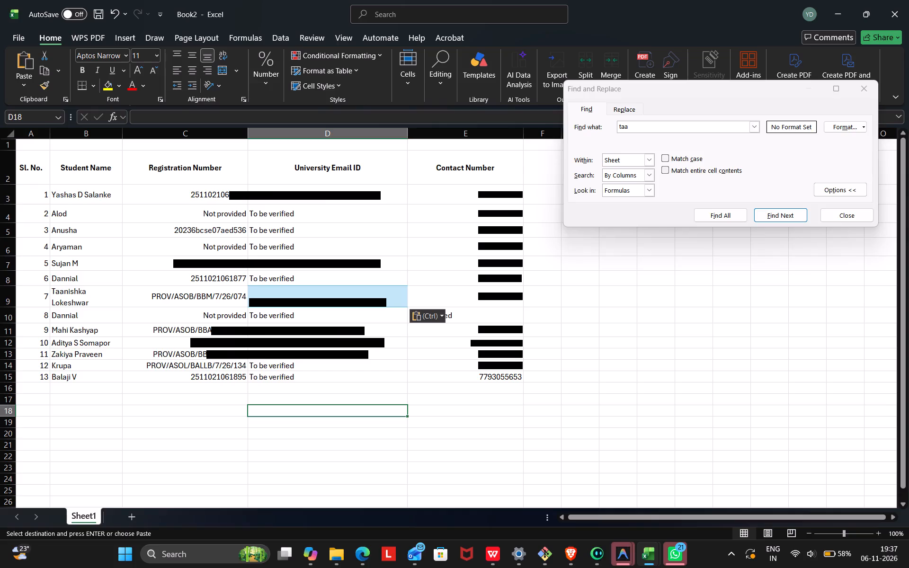
Search the Book2 sheet for the name "danial".
key("alt+Tab")
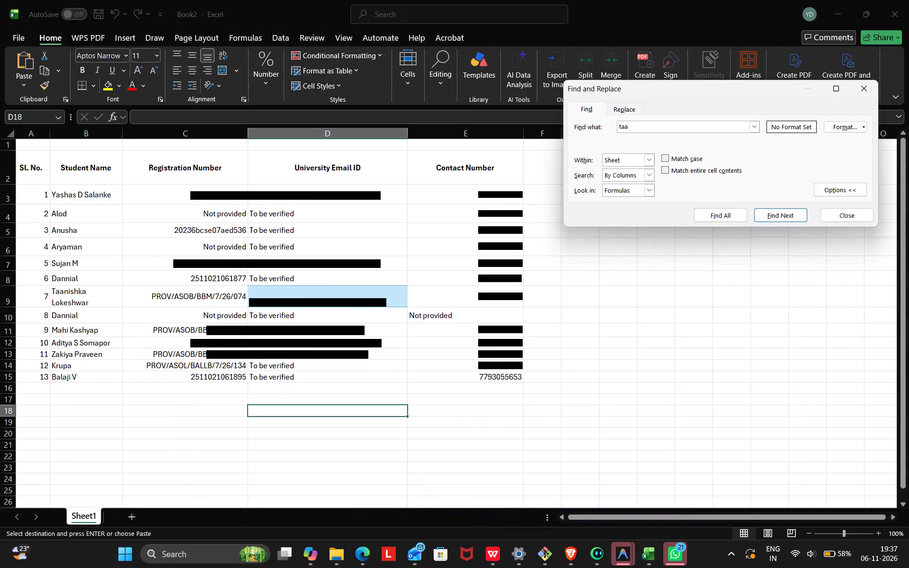
left_click(656, 127)
key("BackSpace")
key("BackSpace")
key("BackSpace")
type("danial")
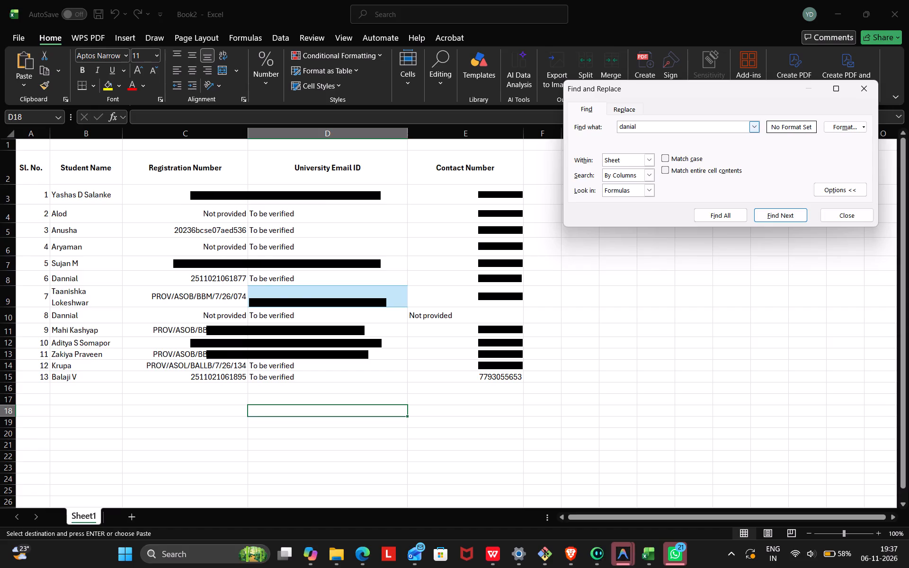
key("Return")
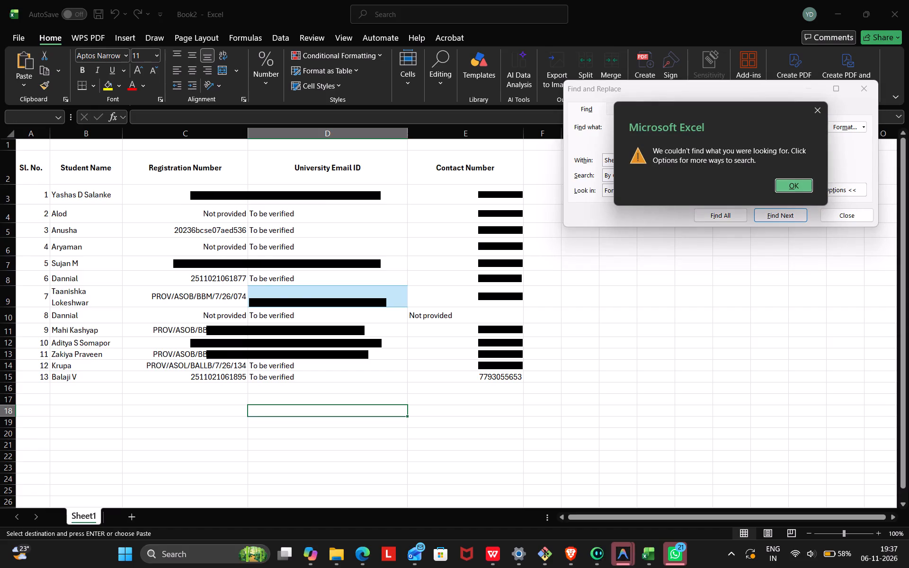
left_click(796, 188)
Search the Book2 sheet for the name "diwaker", and cut the search text back to "d".
key("BackSpace")
key("BackSpace")
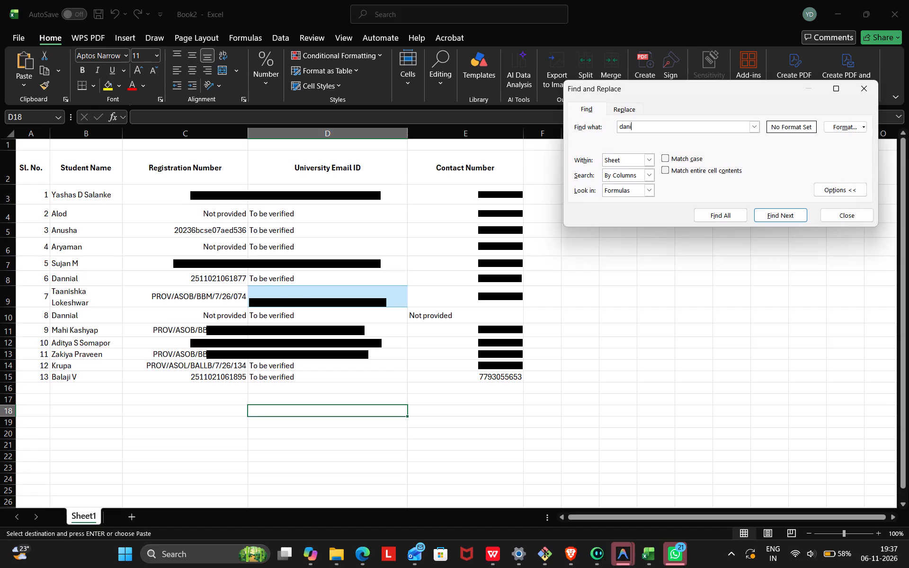
key("BackSpace")
key("BackSpace")
key("BackSpace")
type("iwa")
type("ker")
key("Return")
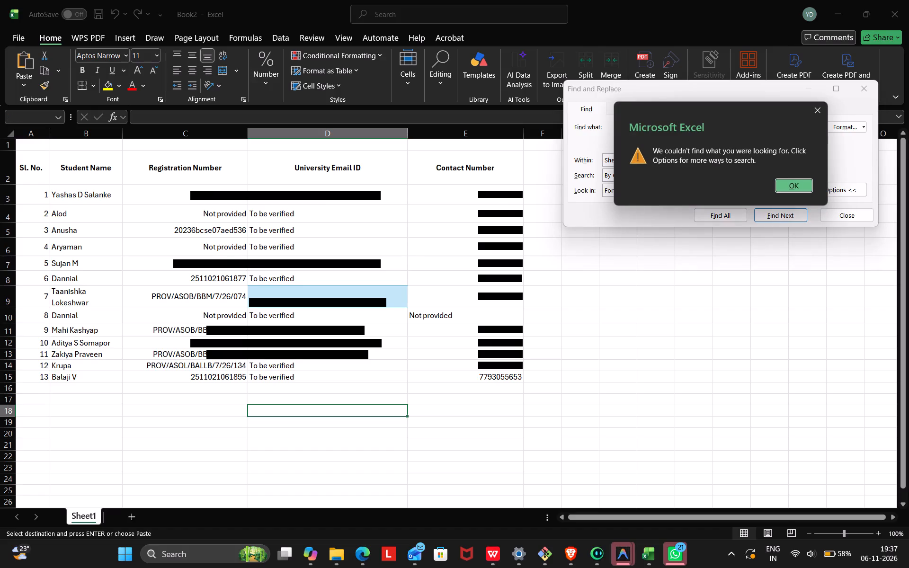
left_click(795, 186)
key("BackSpace")
key("BackSpace")
key("BackSpace")
key("BackSpace")
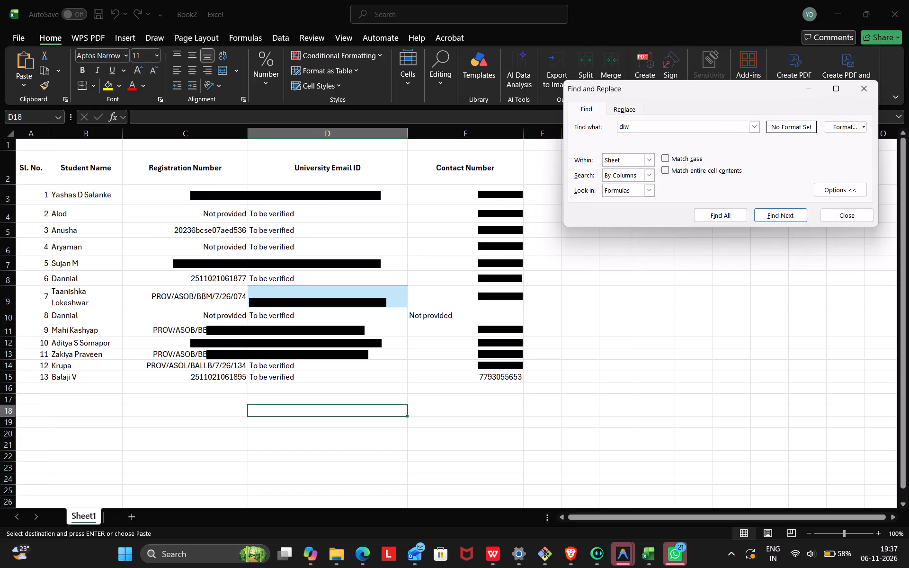
key("BackSpace")
key("BackSpace")
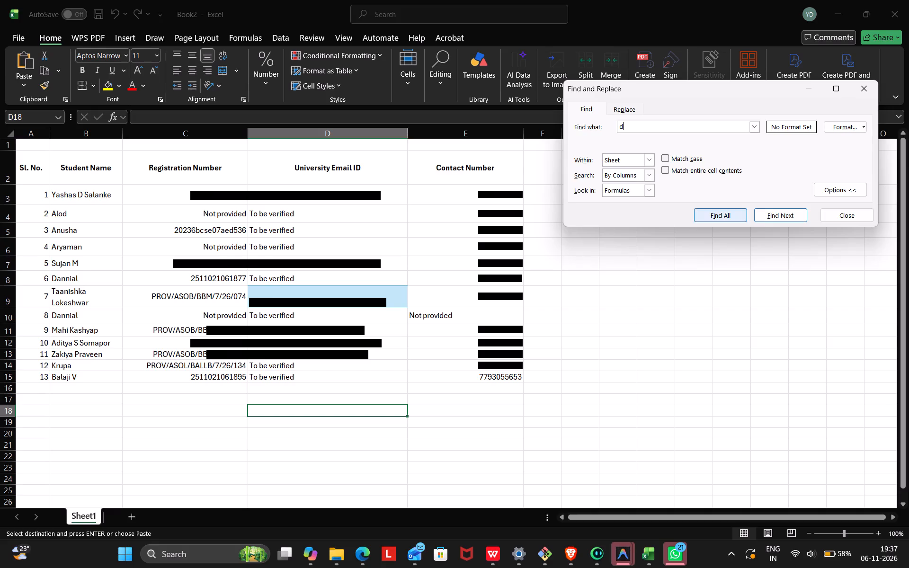
Copy the member's name from B301 of the orientation attendance workbook into B10 of Book2, replacing the existing name.
key("alt+Tab")
key("alt+Tab")
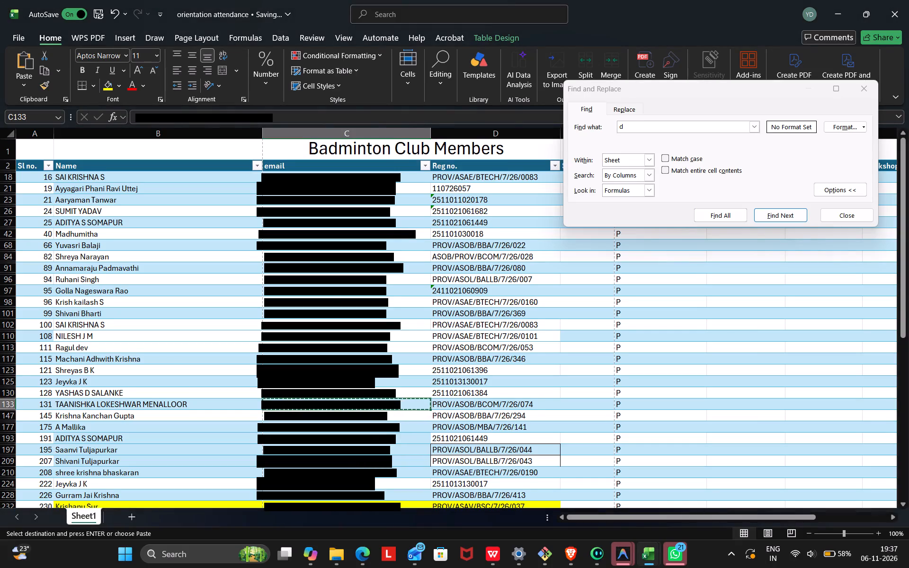
scroll(381, 363, "down", 2)
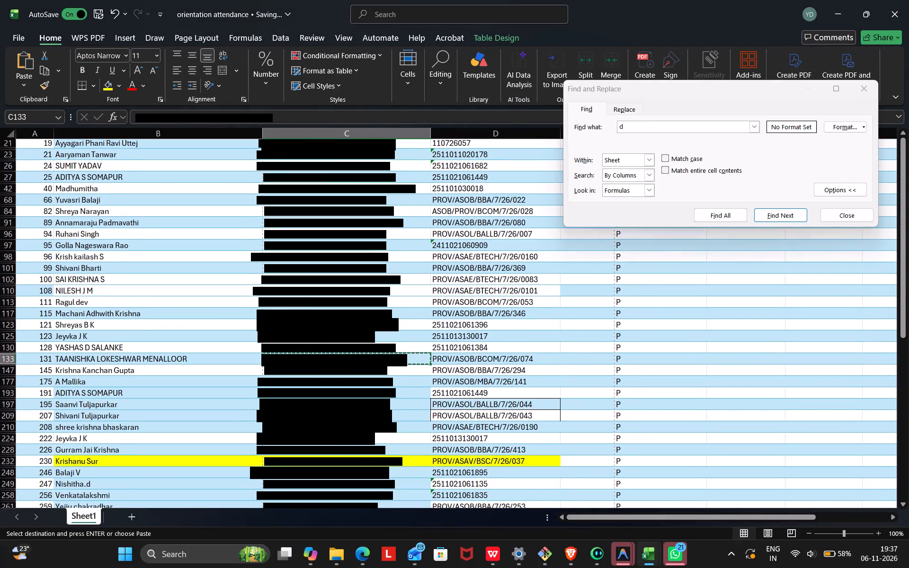
scroll(381, 363, "down", 2)
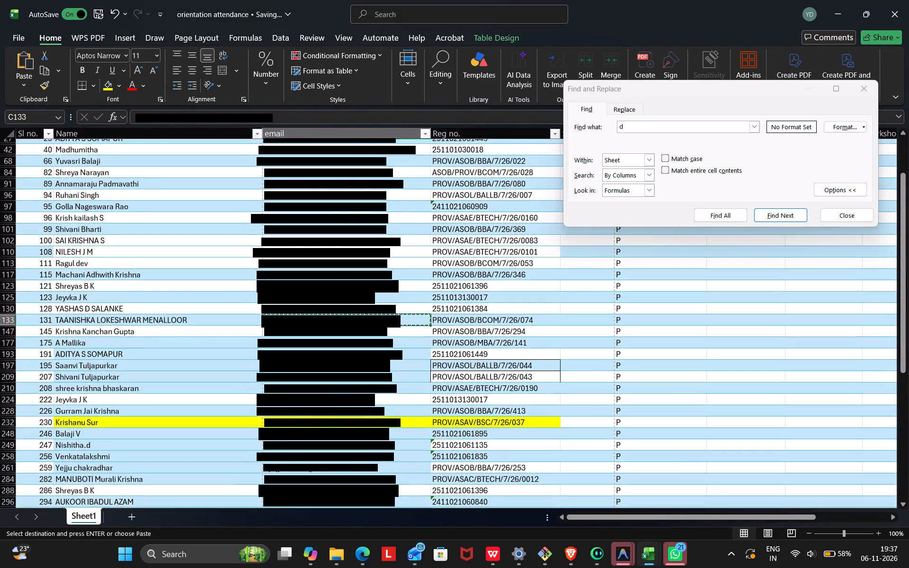
scroll(381, 363, "down", 1)
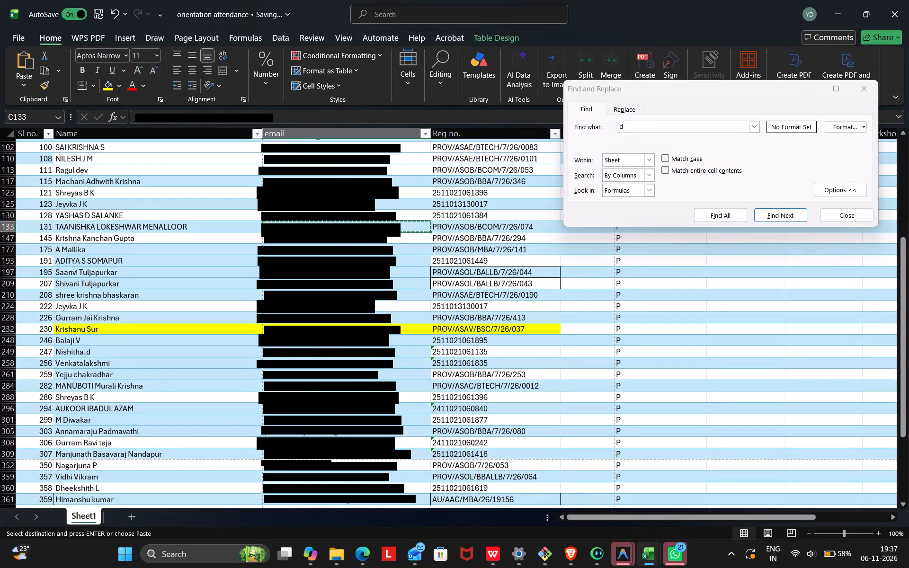
scroll(381, 363, "down", 2)
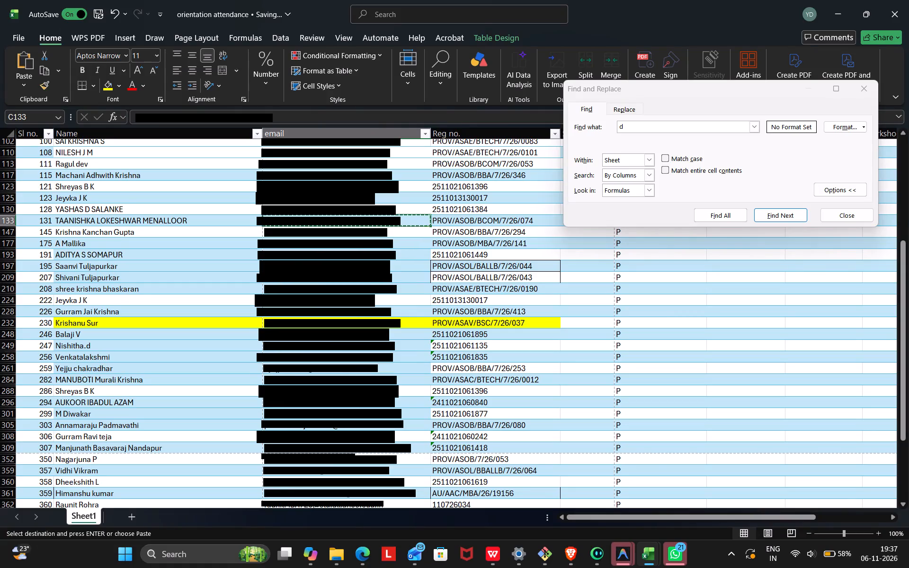
left_click(216, 418)
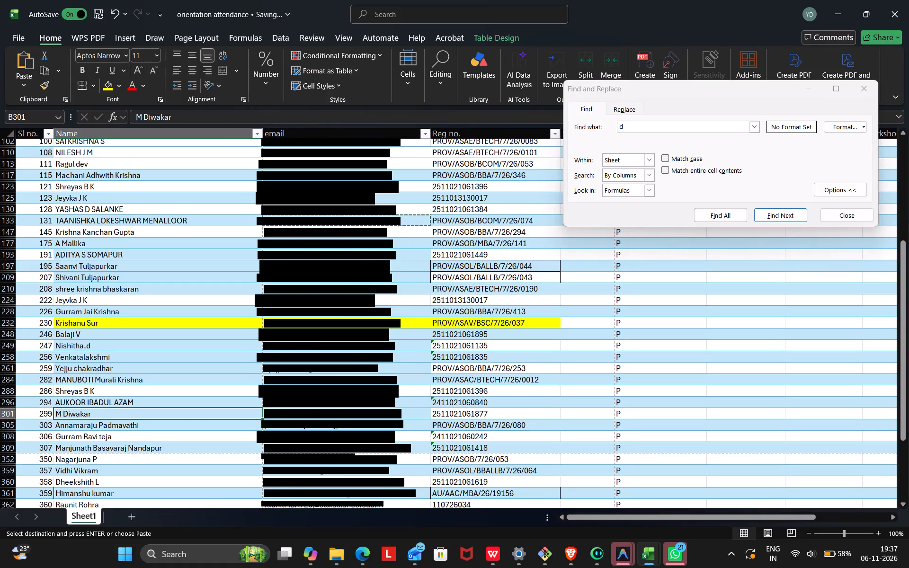
key("ctrl+c")
key("alt+Tab")
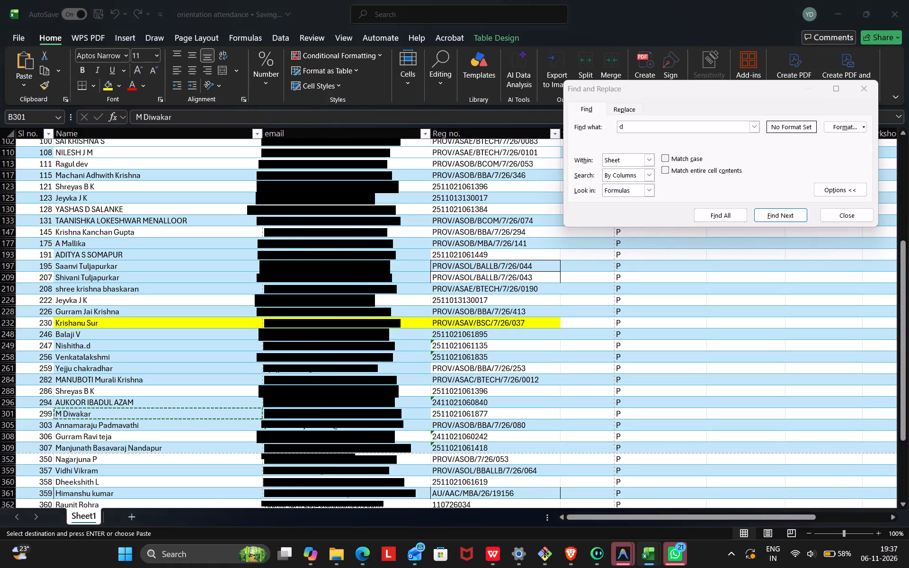
key("alt+Tab")
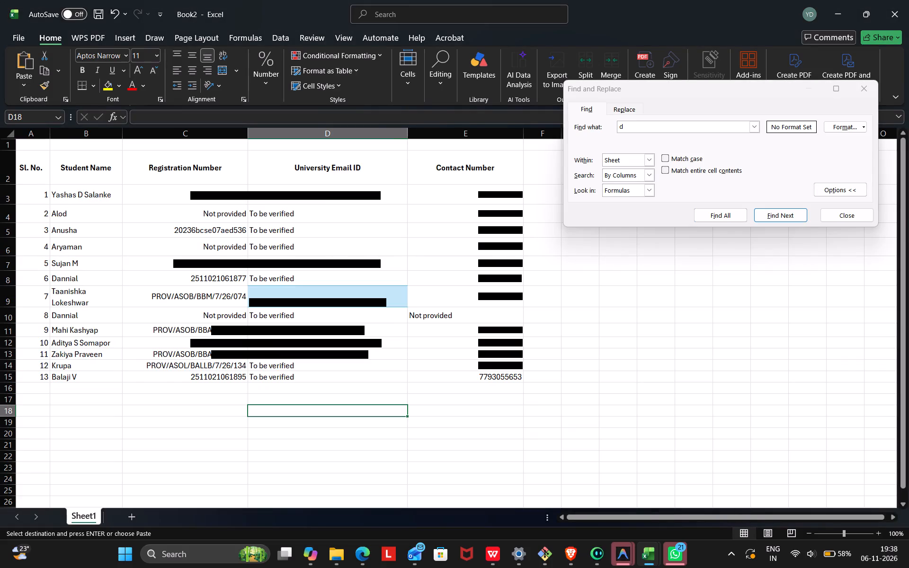
left_click(86, 316)
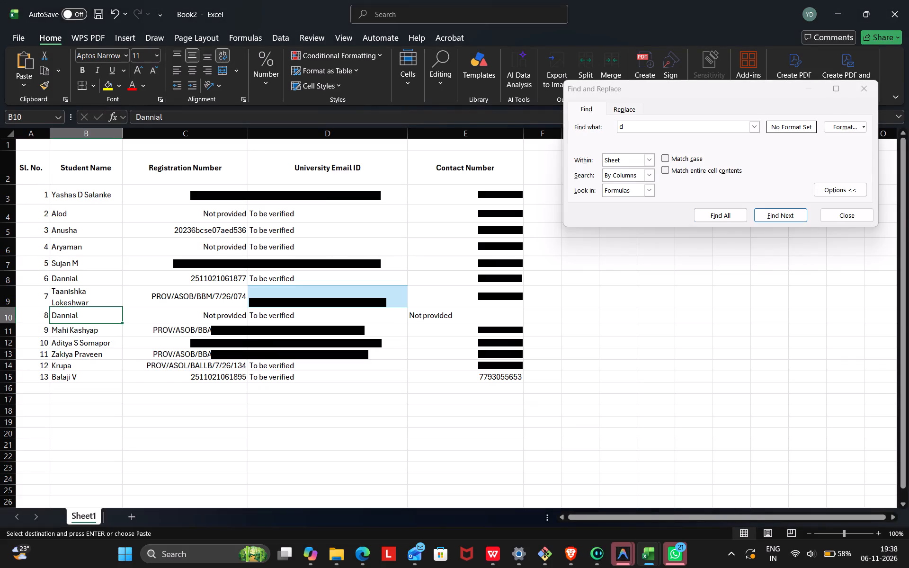
key("ctrl+v")
Copy the same member's email from C301 of the orientation attendance workbook into D10 of Book2.
key("alt+Tab")
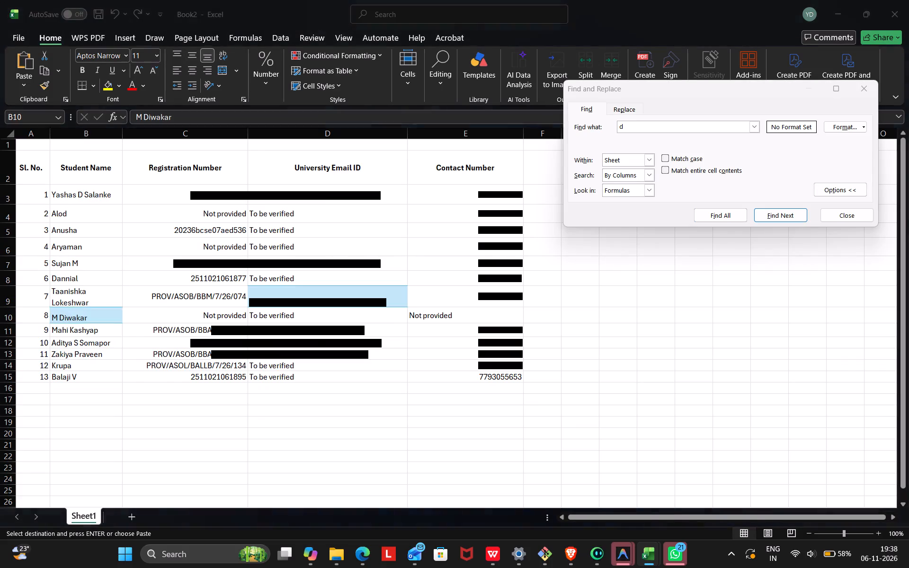
key("alt+Tab")
key("alt+Left")
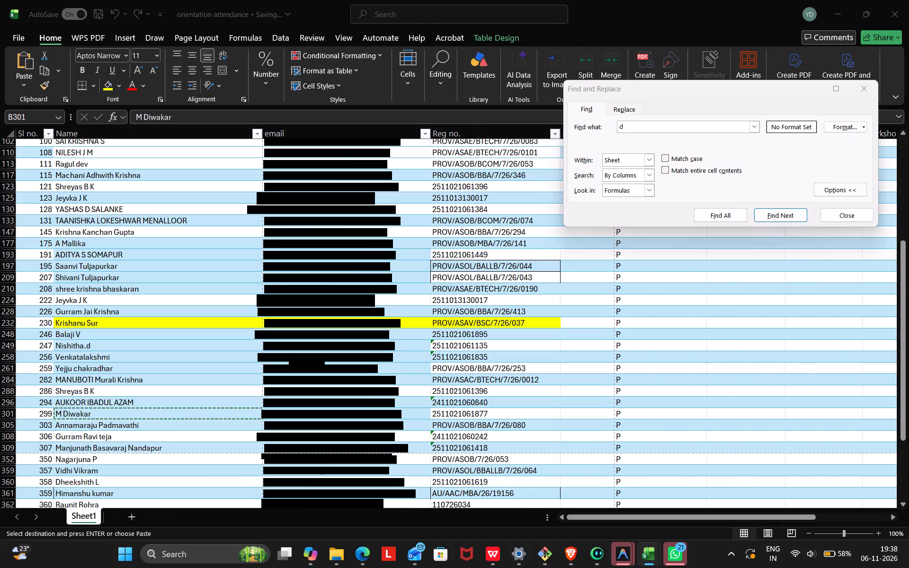
left_click(307, 417)
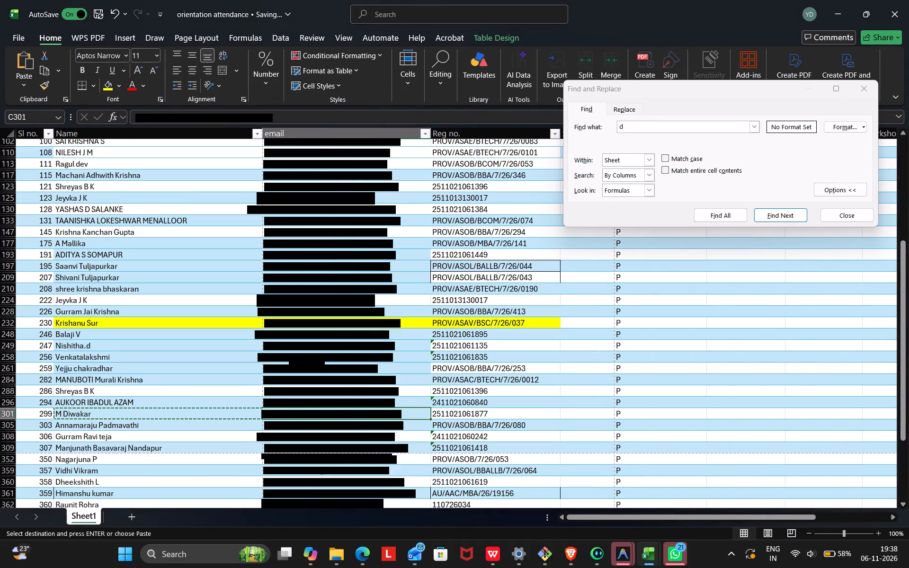
key("ctrl+c")
key("alt+Tab")
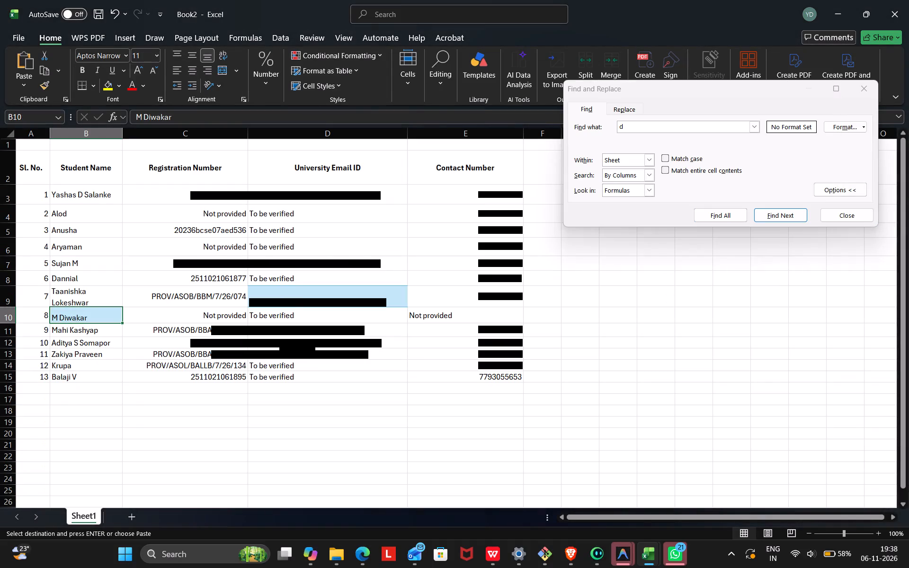
left_click(293, 316)
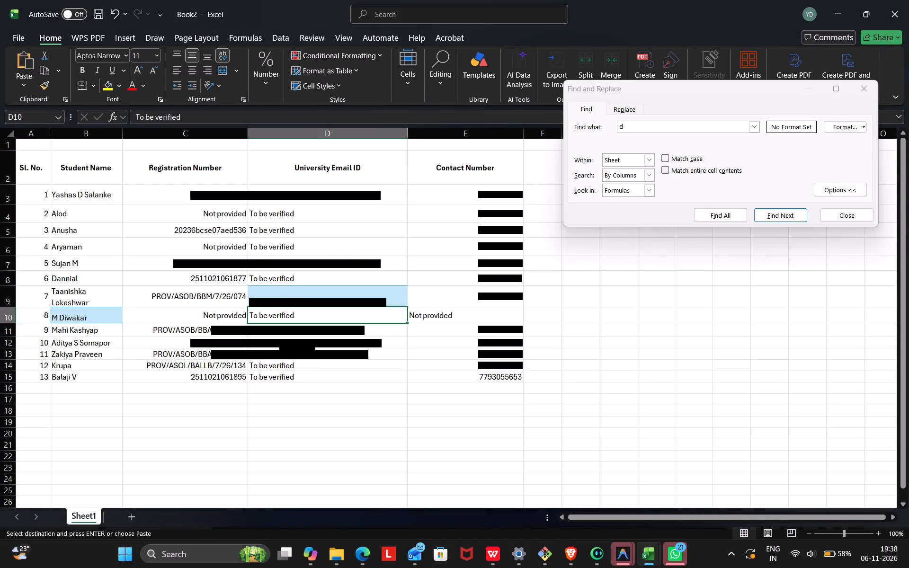
key("ctrl+v")
Copy the same member's registration number from D301 of the orientation attendance workbook into C10 of Book2.
key("alt+Tab")
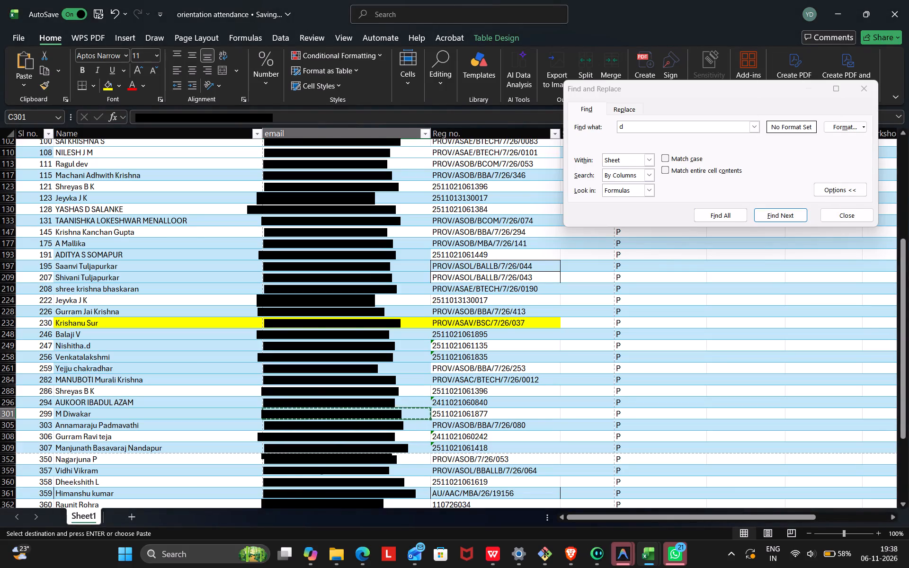
left_click(481, 418)
key("ctrl+c")
key("alt+Tab")
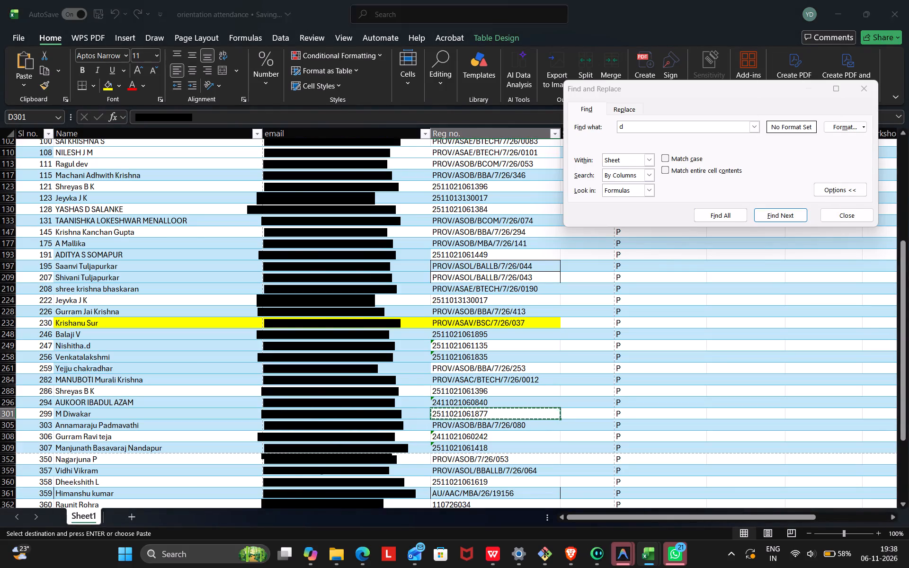
left_click(216, 313)
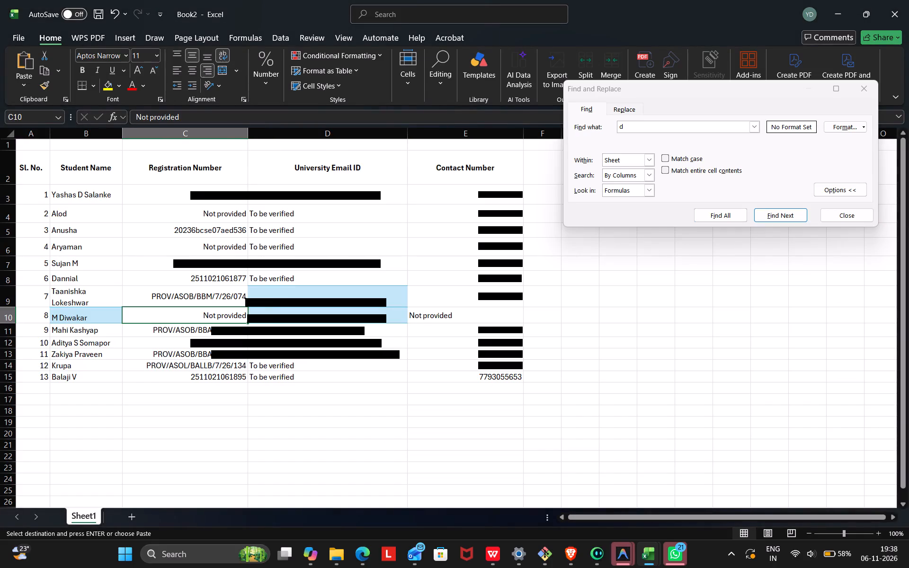
key("ctrl+v")
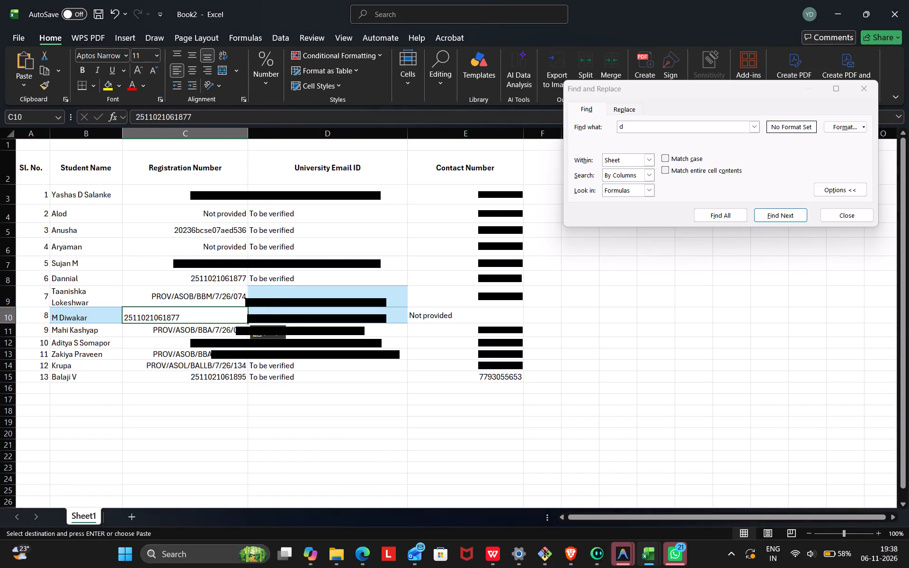
left_click(235, 426)
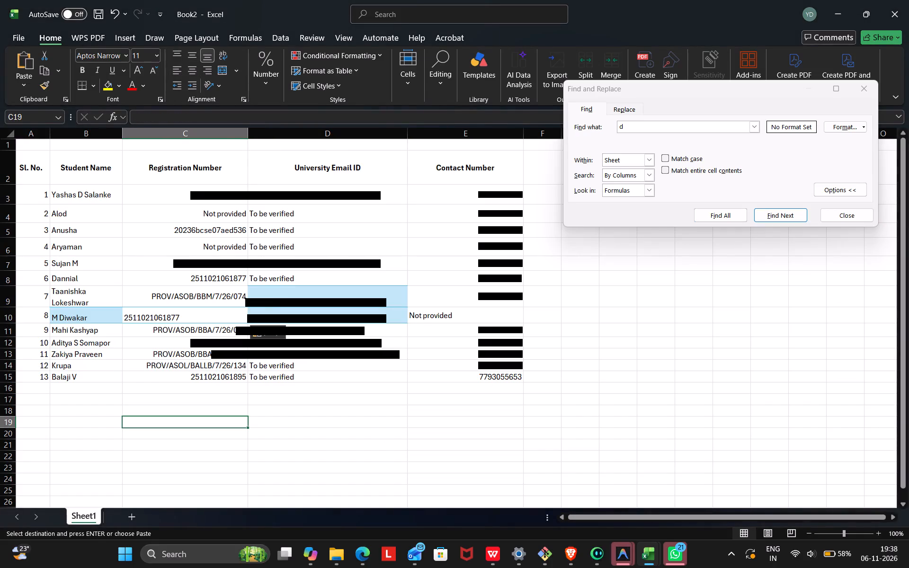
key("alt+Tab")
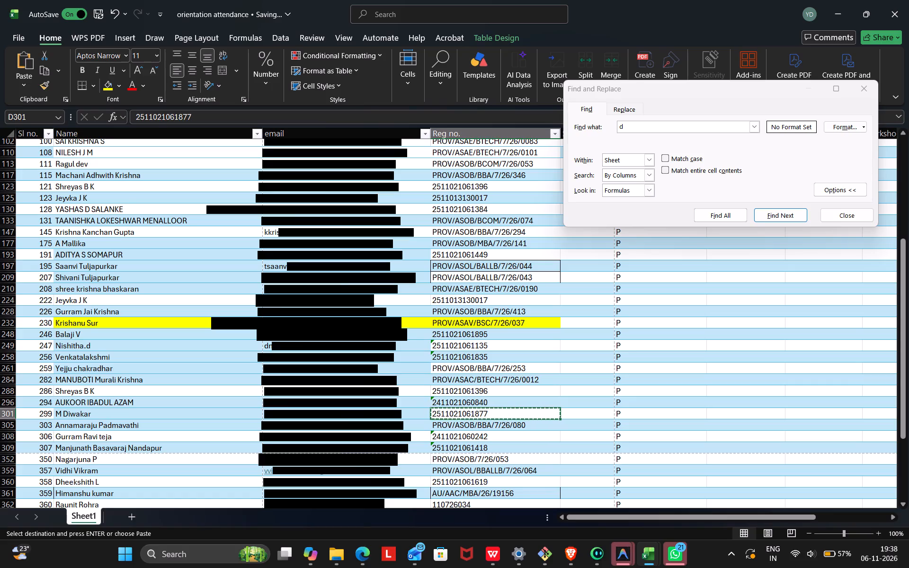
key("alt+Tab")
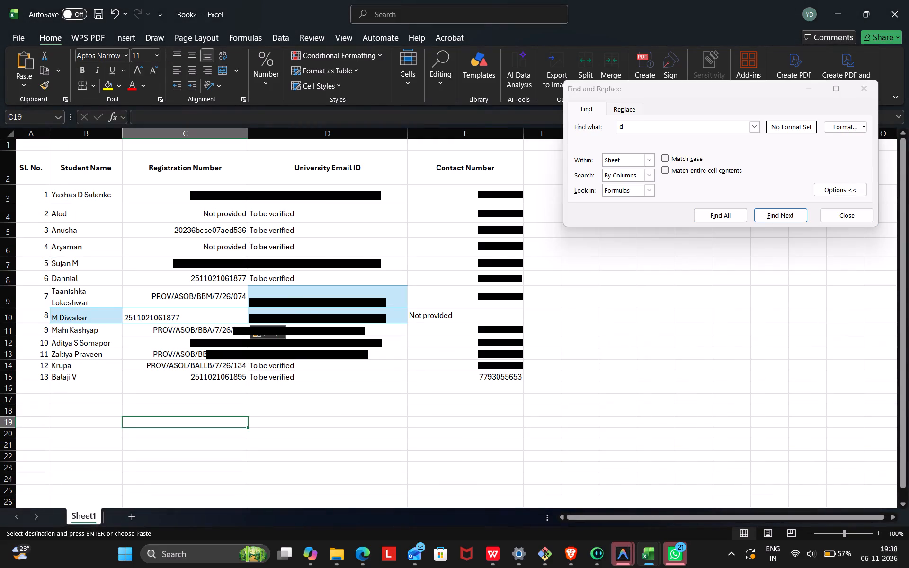
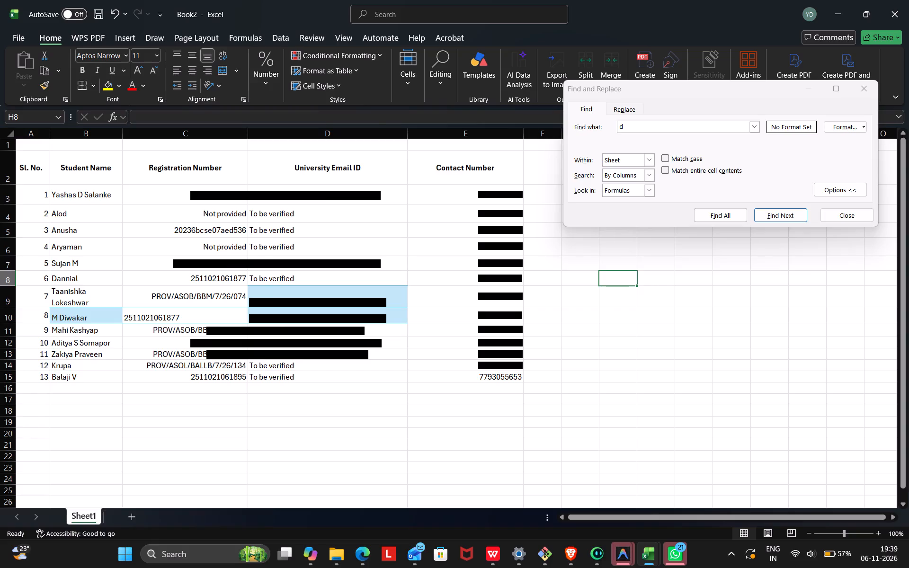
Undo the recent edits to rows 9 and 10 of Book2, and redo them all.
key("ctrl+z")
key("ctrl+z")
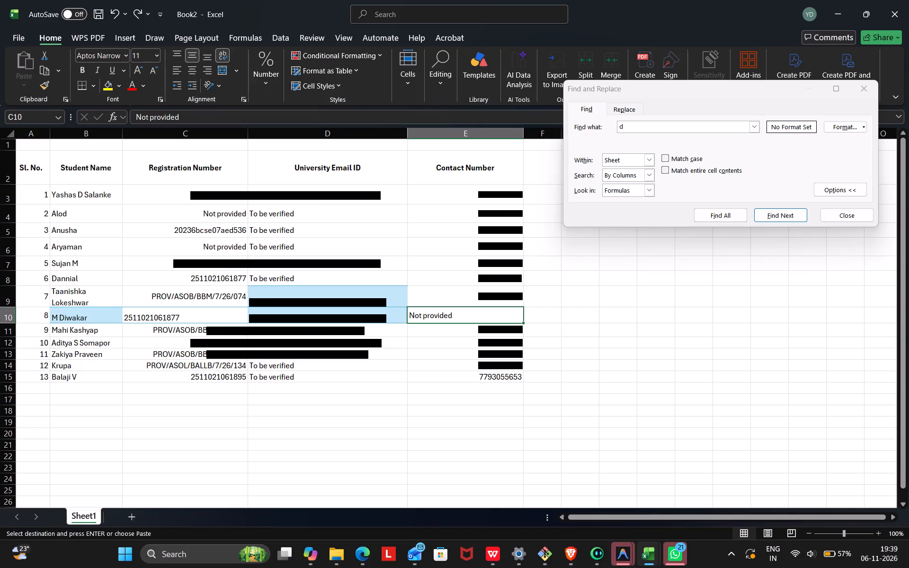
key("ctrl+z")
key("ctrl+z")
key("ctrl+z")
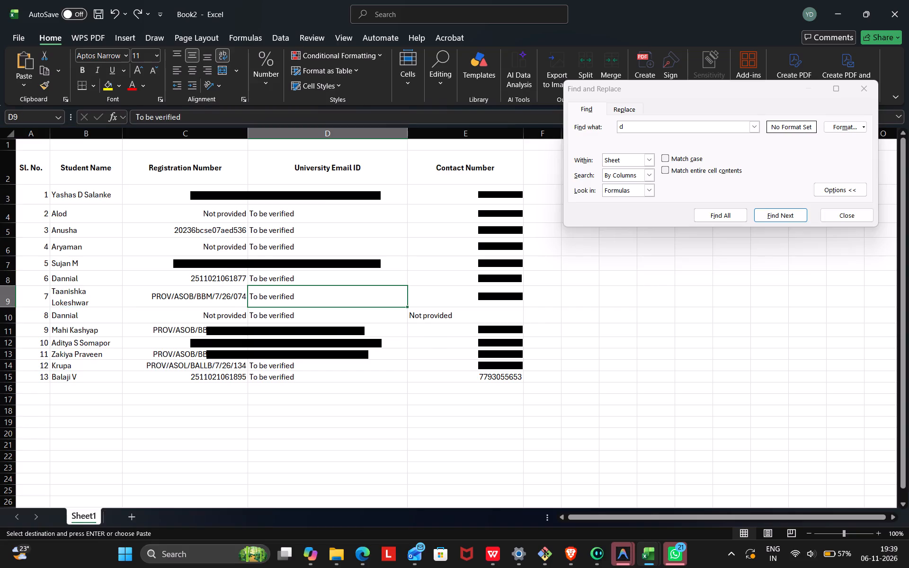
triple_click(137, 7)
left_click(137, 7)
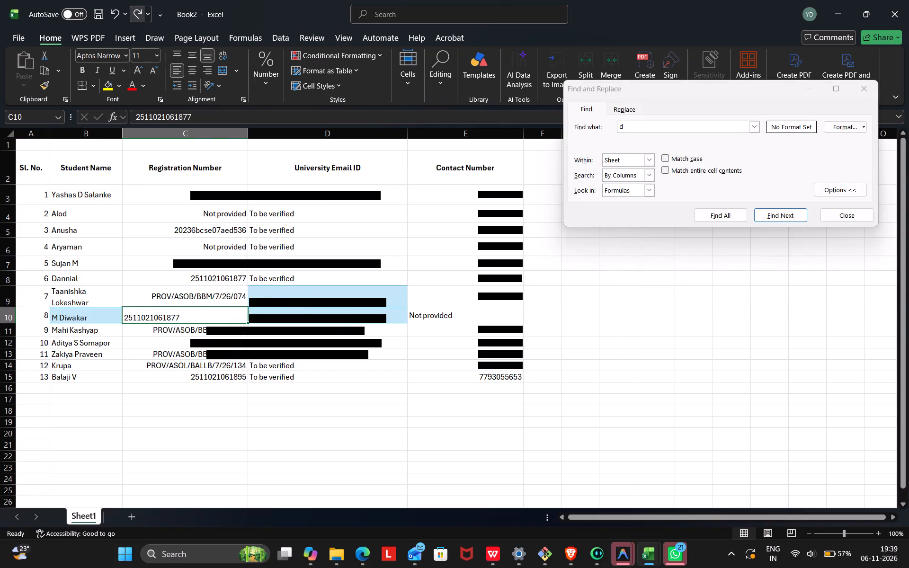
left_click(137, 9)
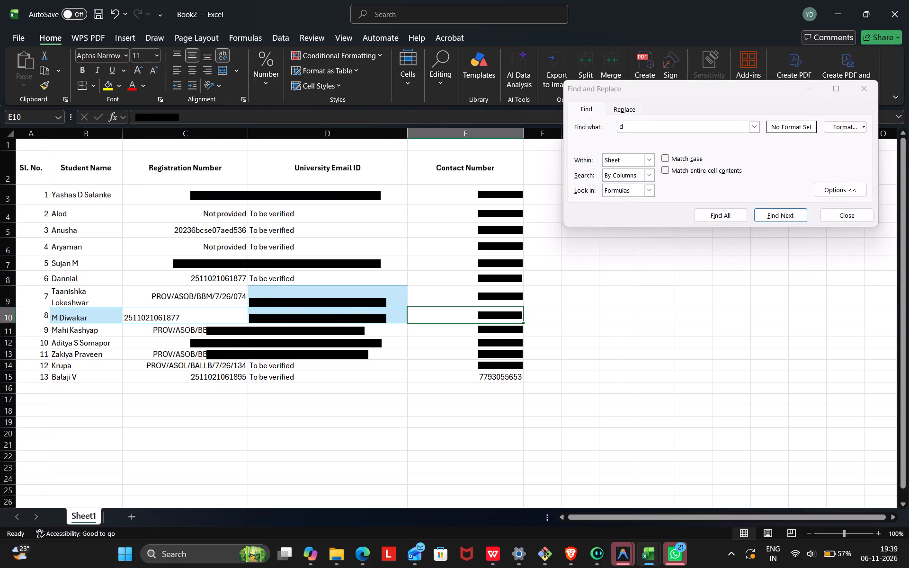
Clear the contents of the serial number 6 entry in A8:E8 of Book2.
left_click(100, 279)
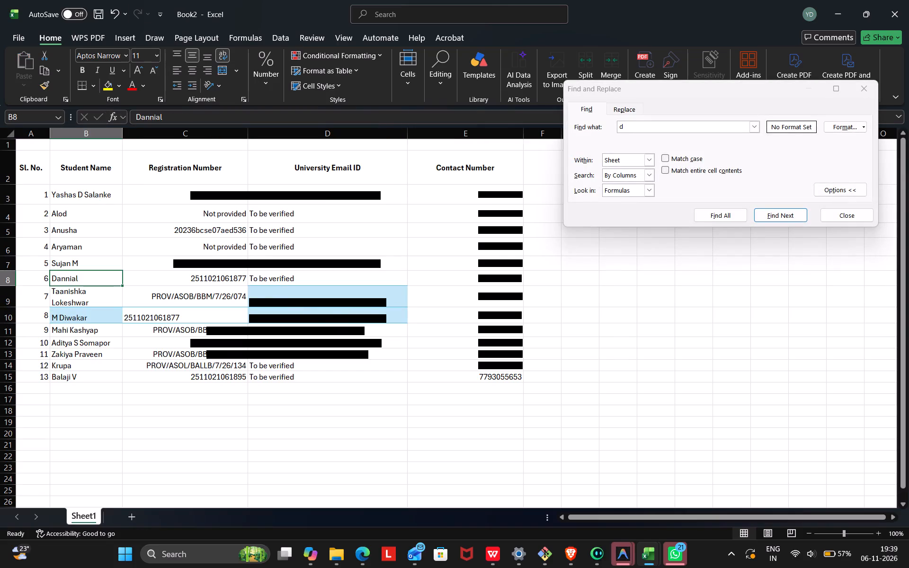
left_click_drag(44, 278, 321, 281)
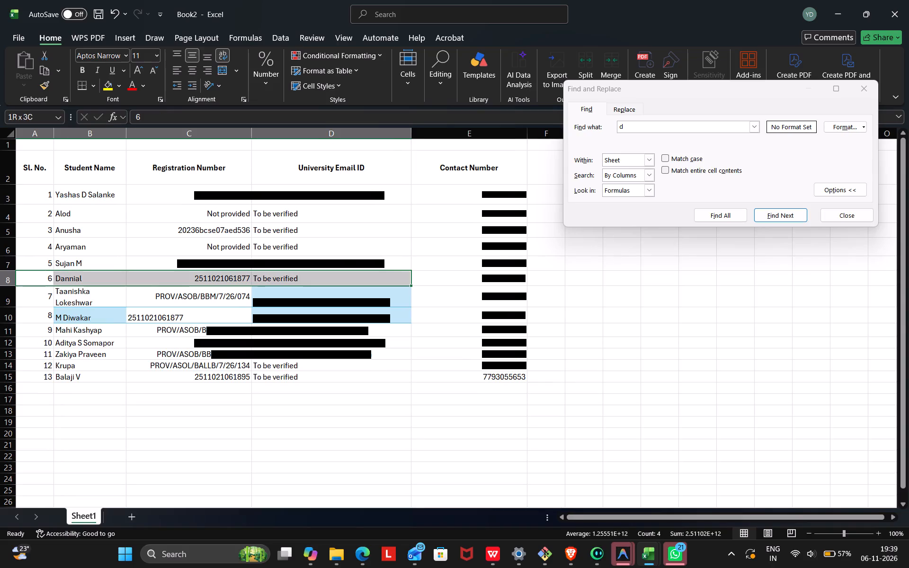
left_click_drag(321, 281, 499, 277)
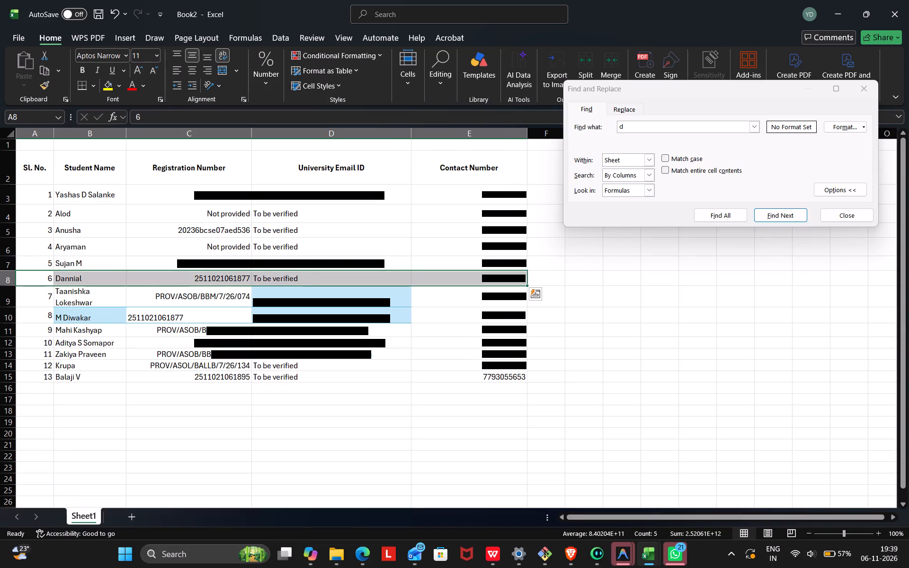
key("Delete")
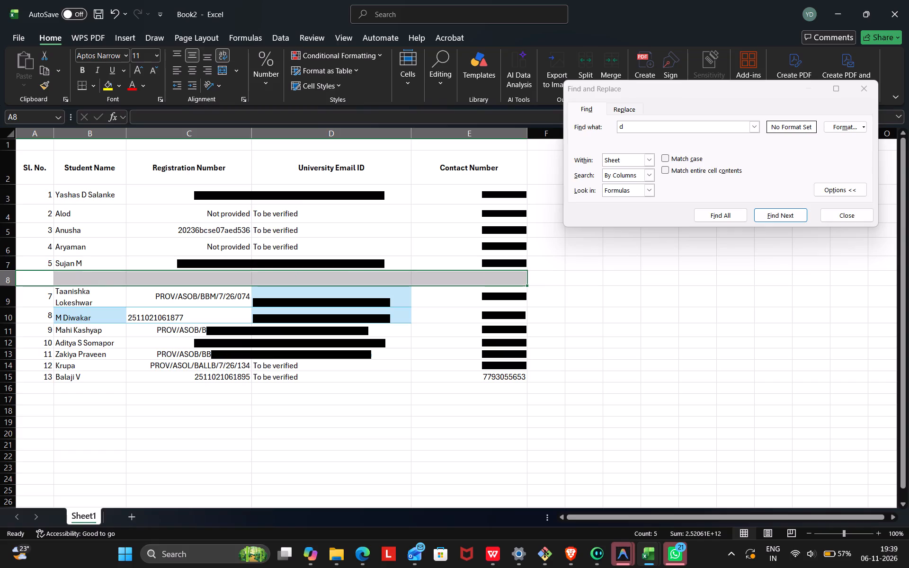
left_click(385, 419)
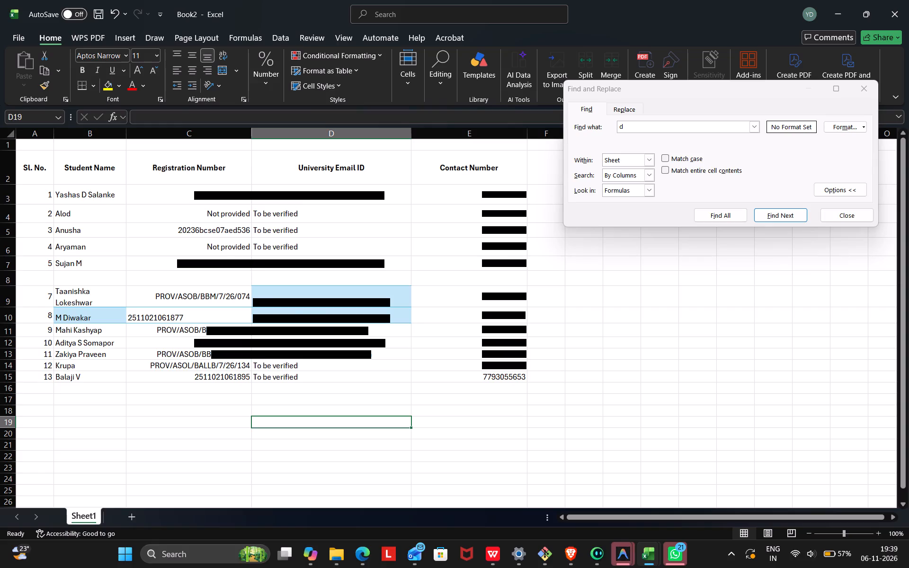
Clear the contents of the serial number 2 entry in A4:E4 of Book2.
left_click_drag(38, 215, 416, 216)
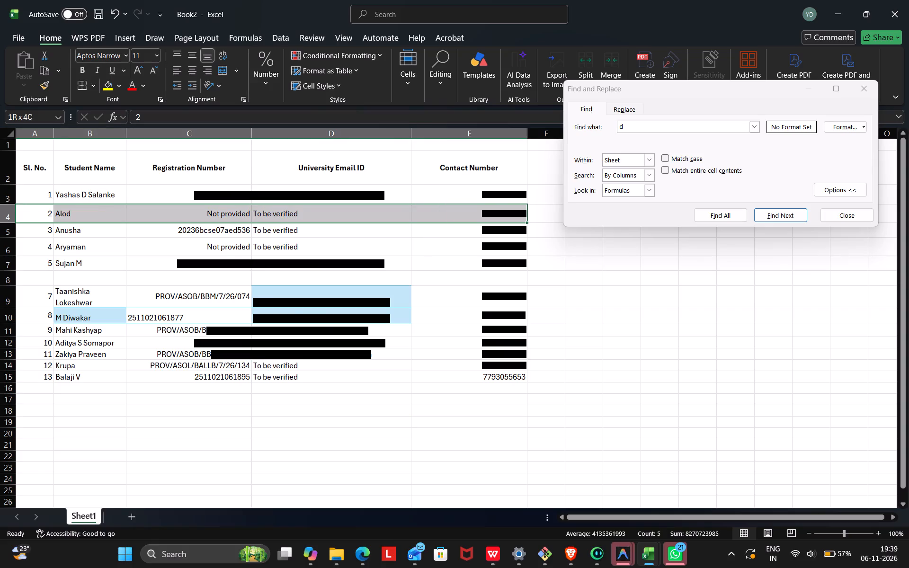
left_click_drag(416, 216, 420, 216)
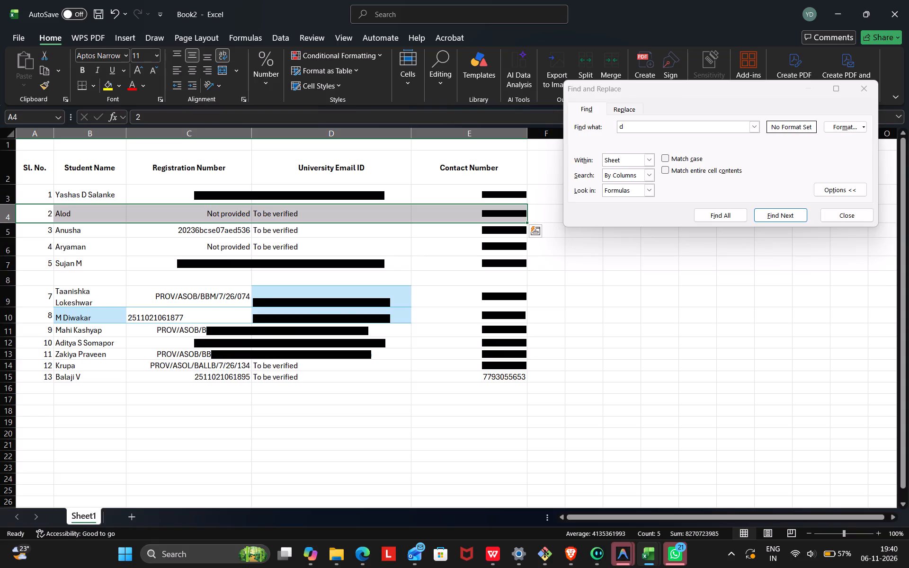
key("Delete")
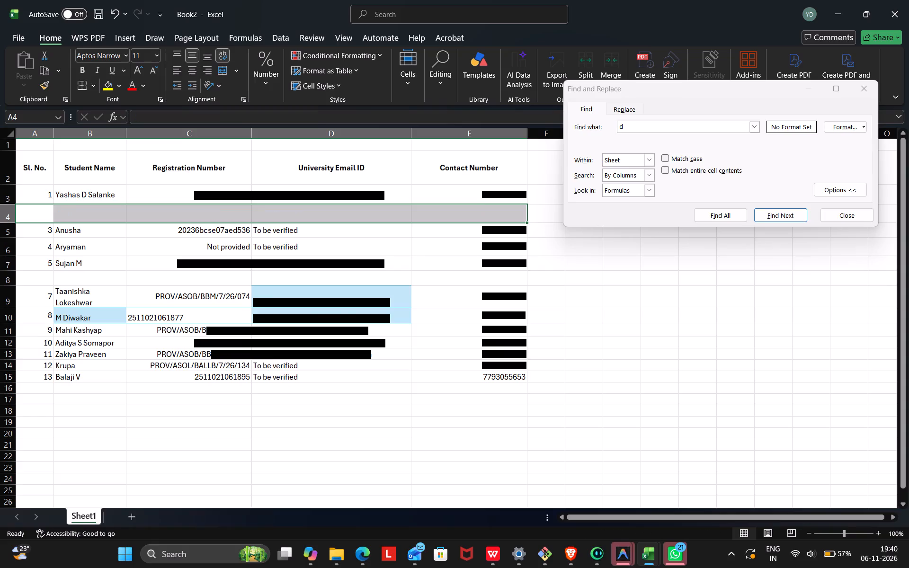
left_click(489, 410)
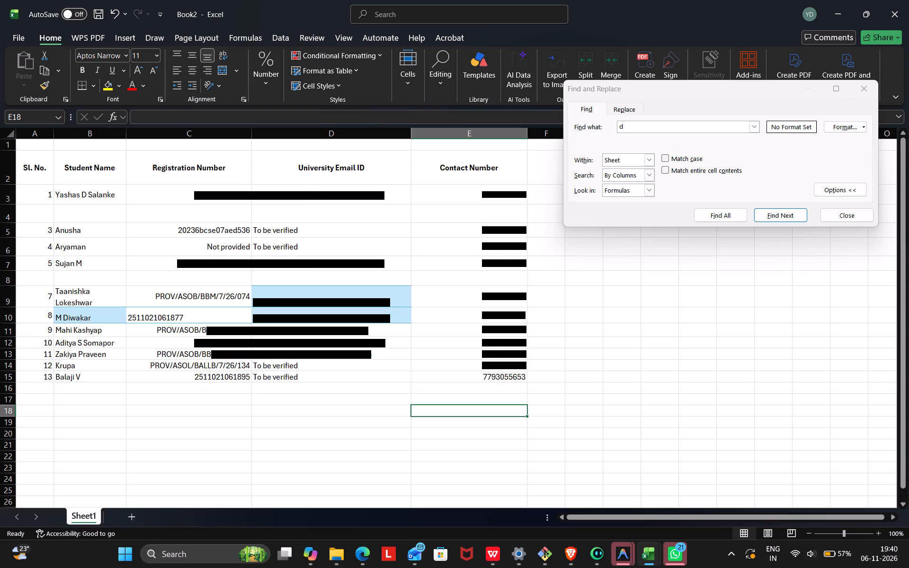
Search the orientation attendance workbook for "aar" and copy the member's name from B23 into B6 of Book2, replacing the existing name.
key("alt+Tab")
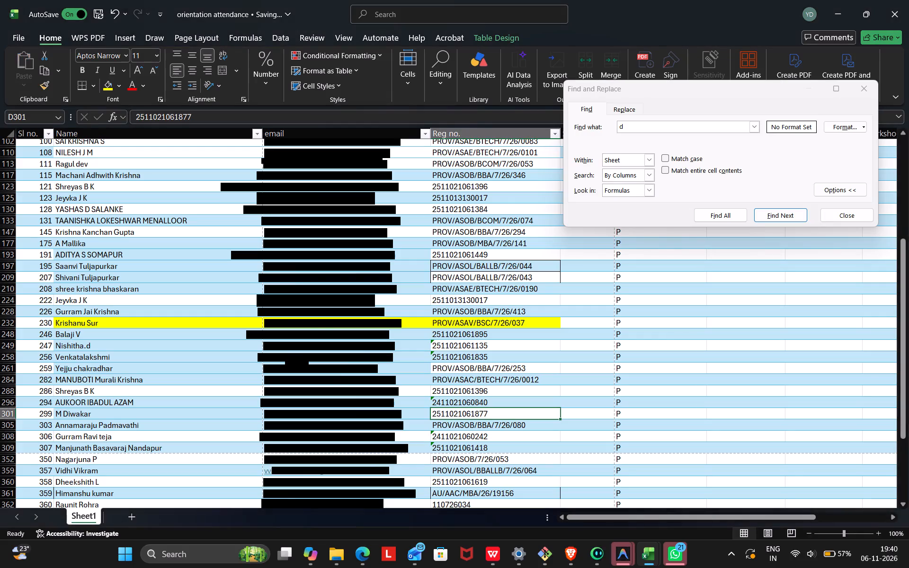
left_click(643, 124)
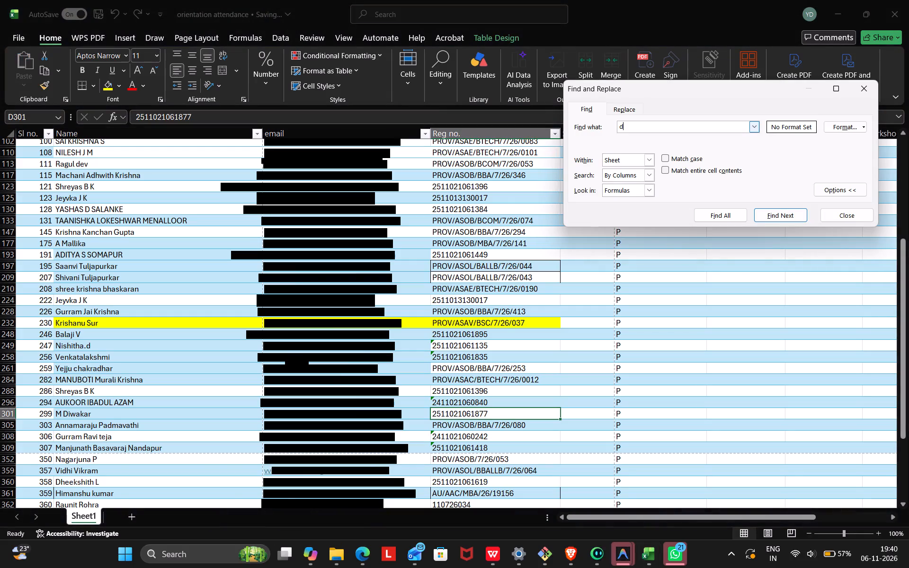
key("BackSpace")
type("aar")
left_click(770, 215)
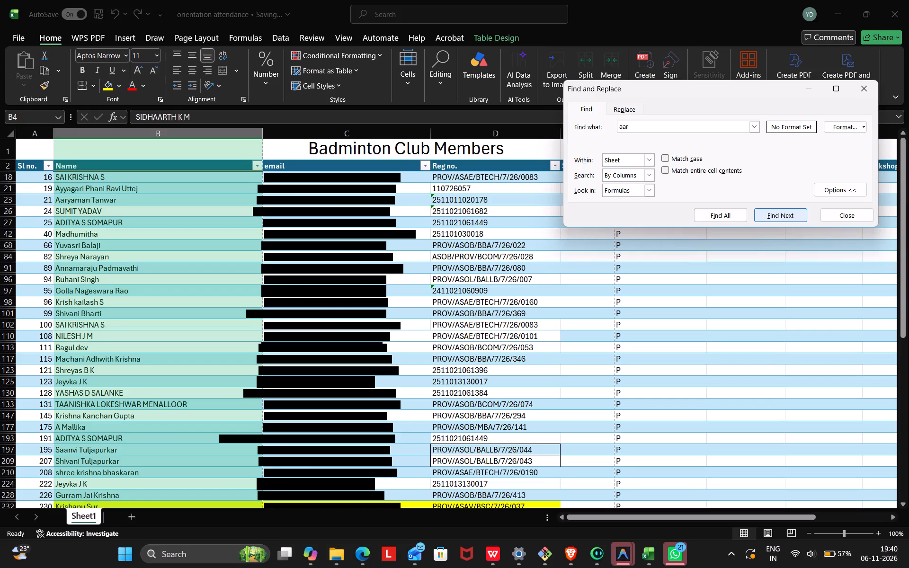
left_click(770, 215)
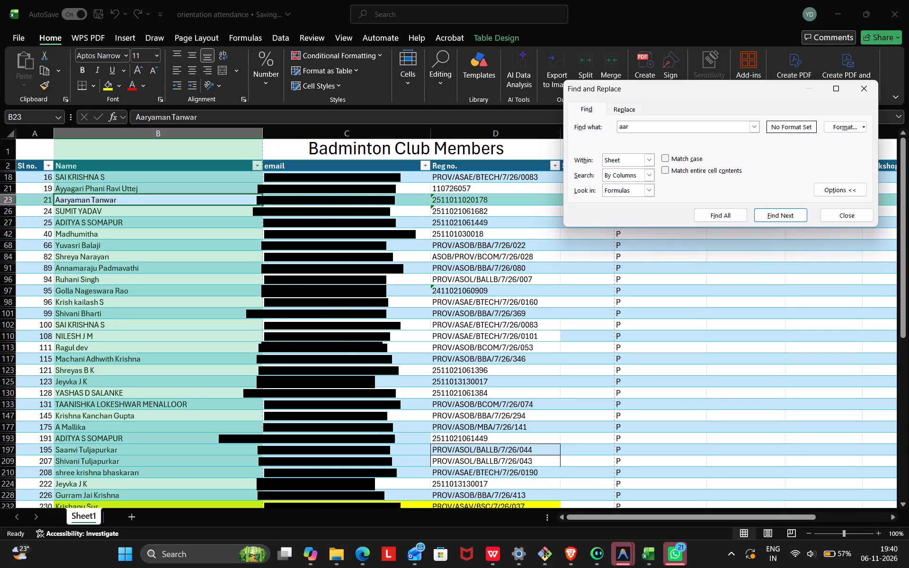
key("ctrl+c")
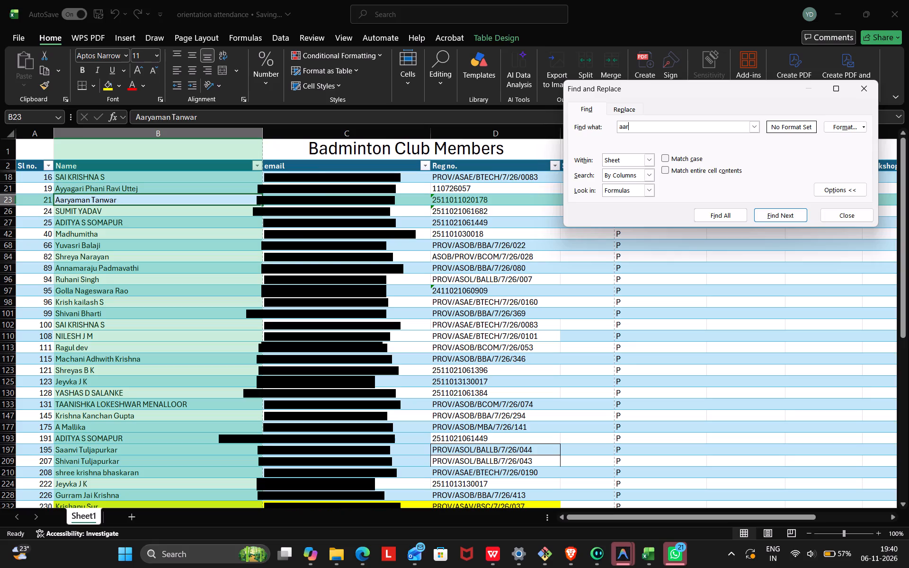
left_click(231, 200)
key("ctrl+c")
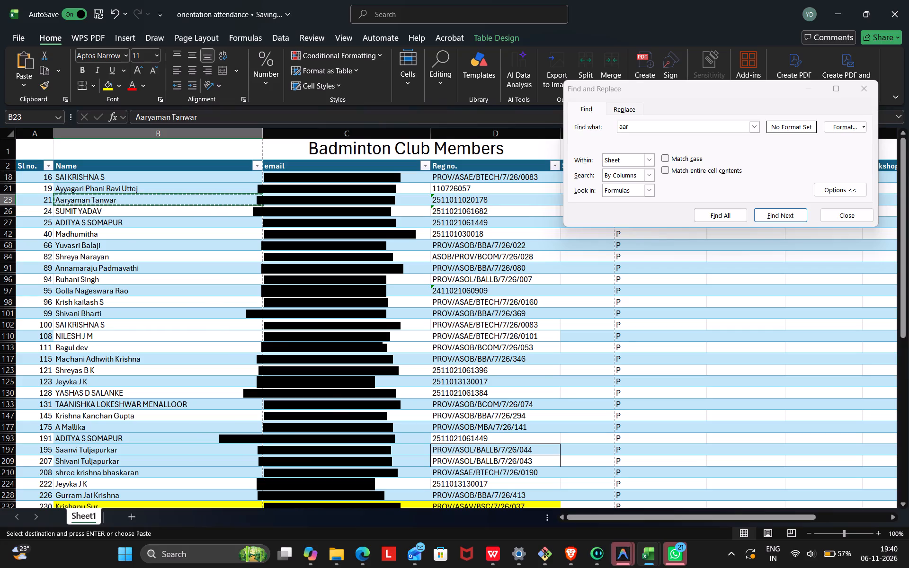
key("alt+Tab")
key("alt+Tab")
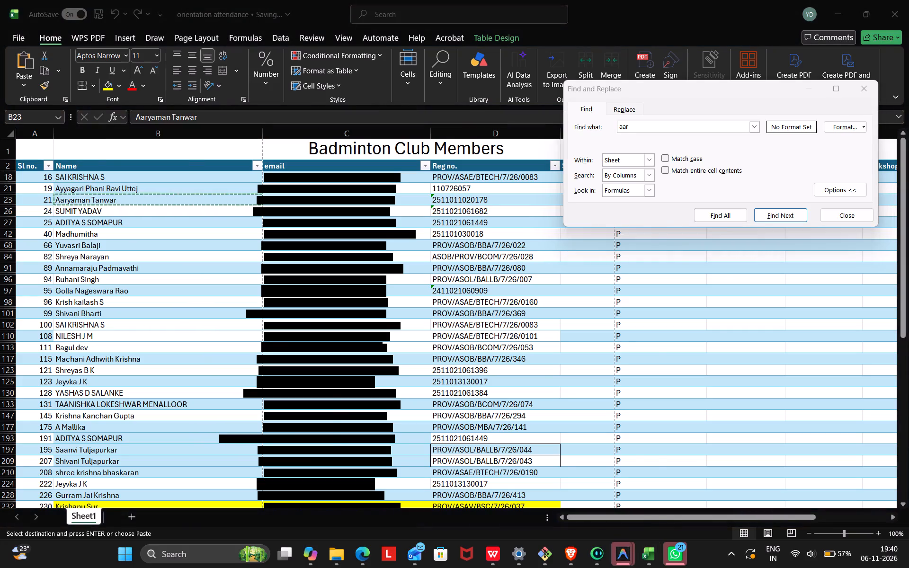
key("alt+Tab")
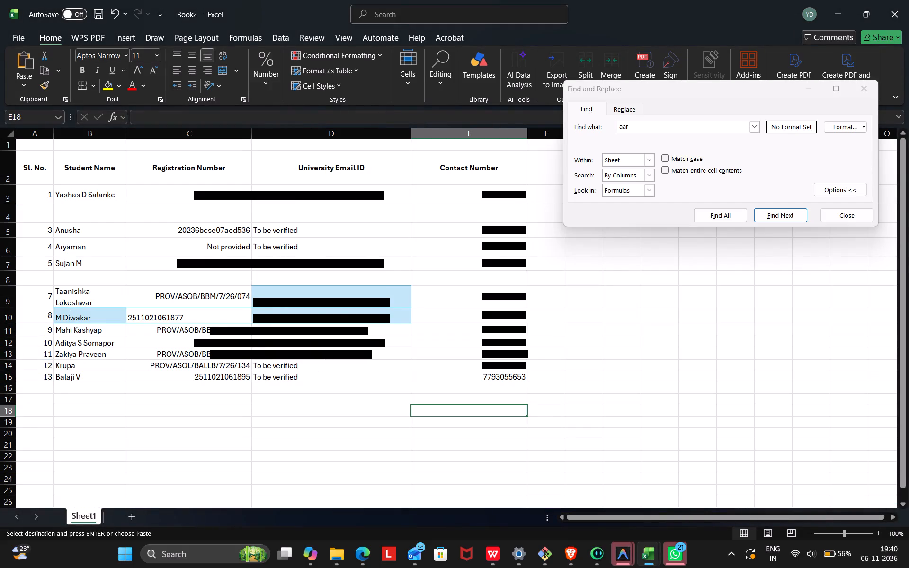
left_click(92, 247)
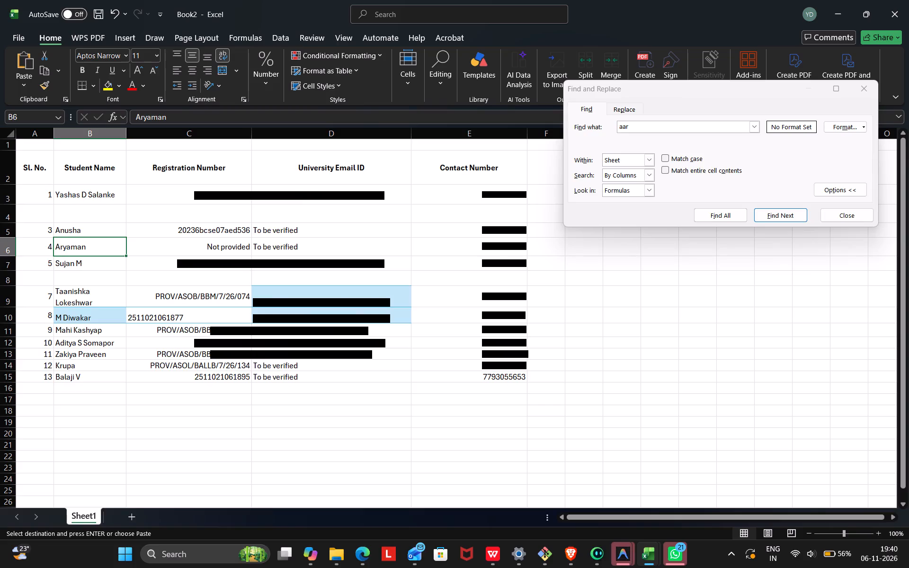
key("ctrl+v")
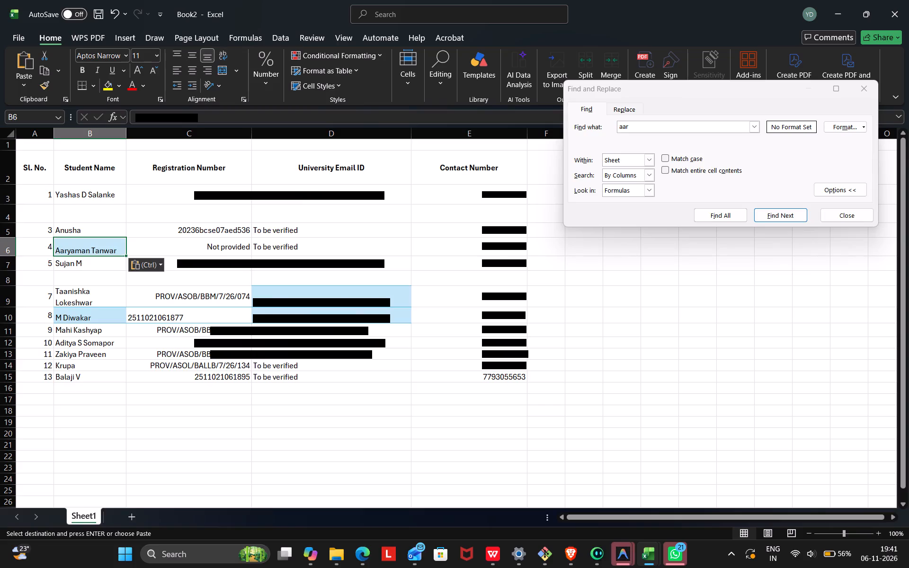
Copy the same member's email from C23 of the orientation attendance workbook into D6 of Book2.
key("alt+Tab")
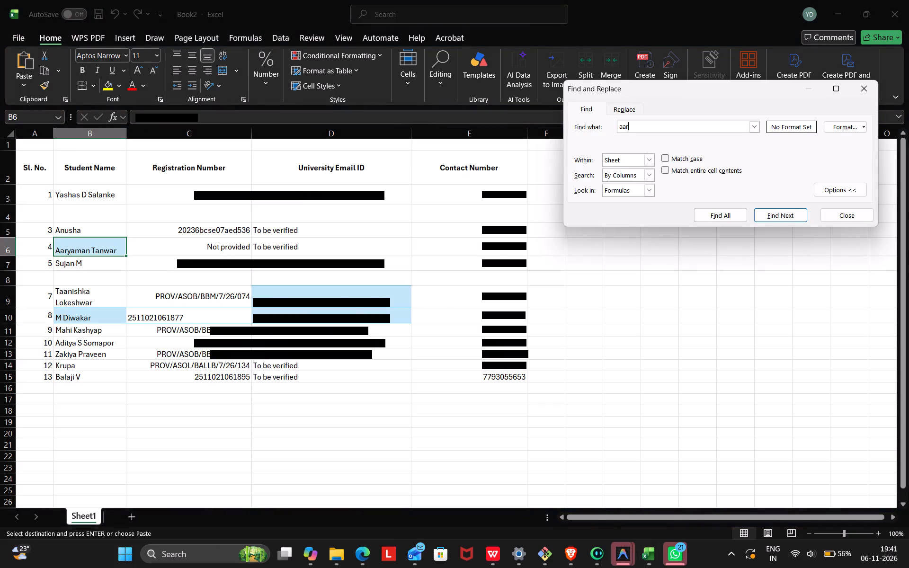
key("alt+Tab")
key("alt+Tab")
key("alt+Tab")
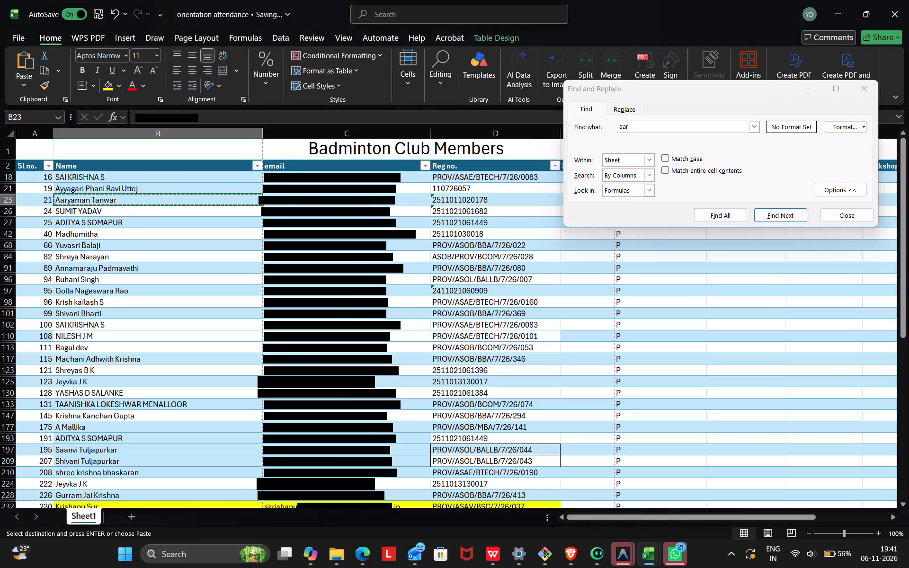
left_click(321, 202)
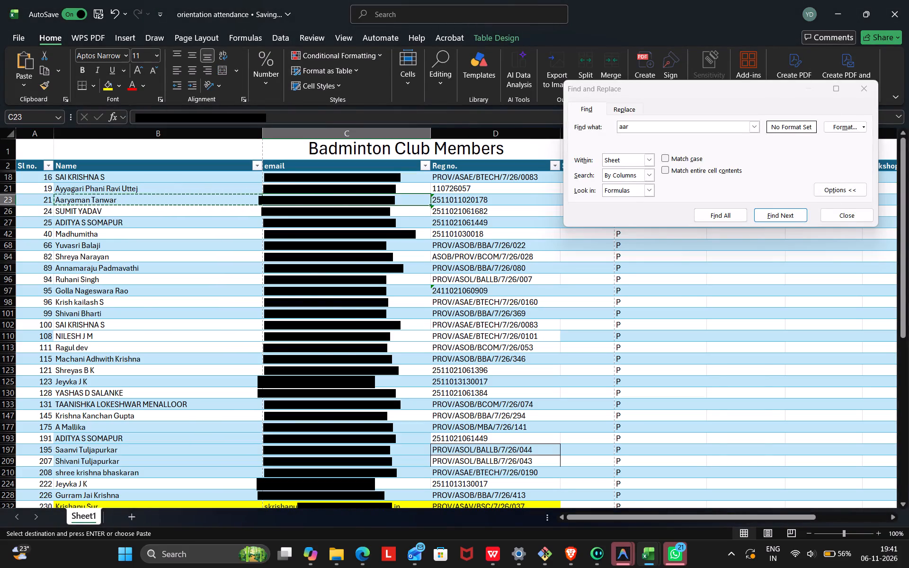
key("ctrl+c")
key("alt+Tab")
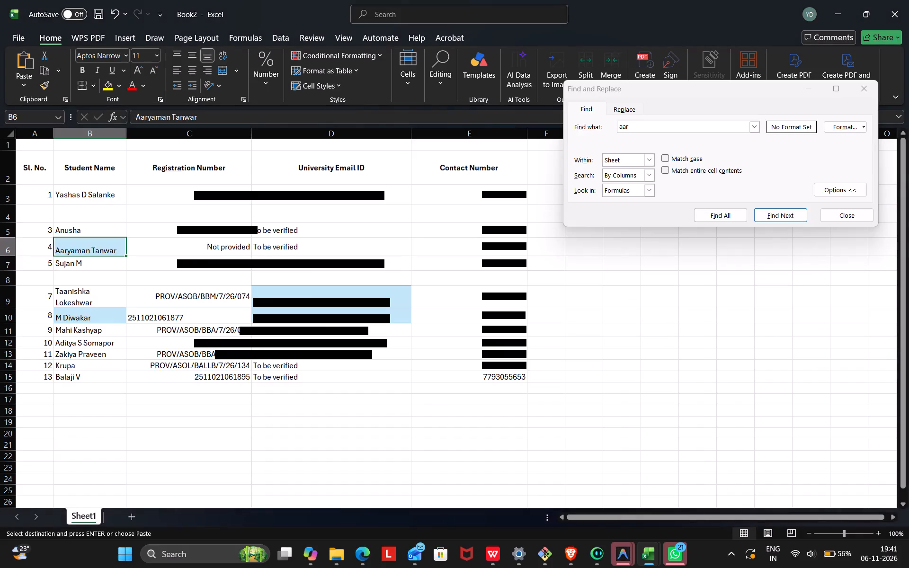
left_click(293, 232)
key("ctrl+v")
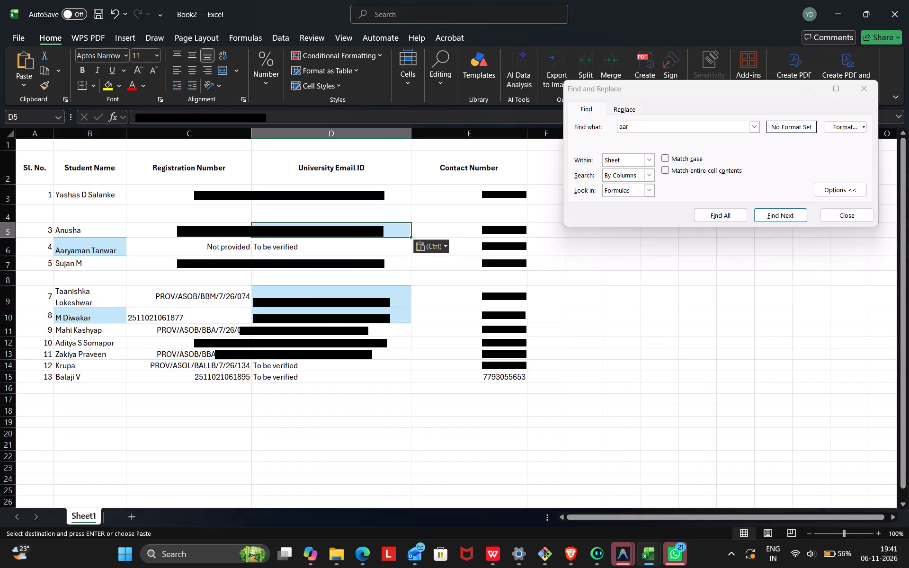
key("alt+Tab")
key("alt+Tab")
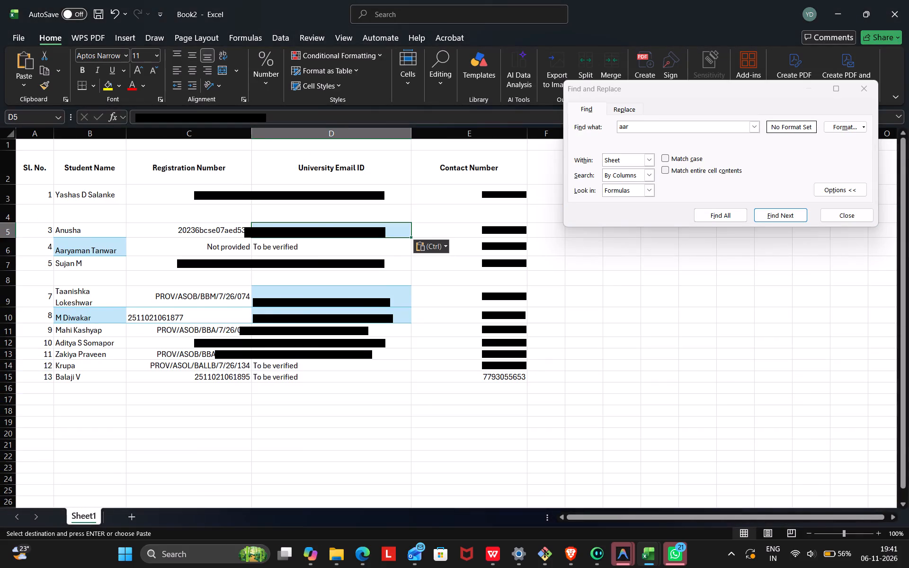
key("ctrl+z")
left_click(297, 248)
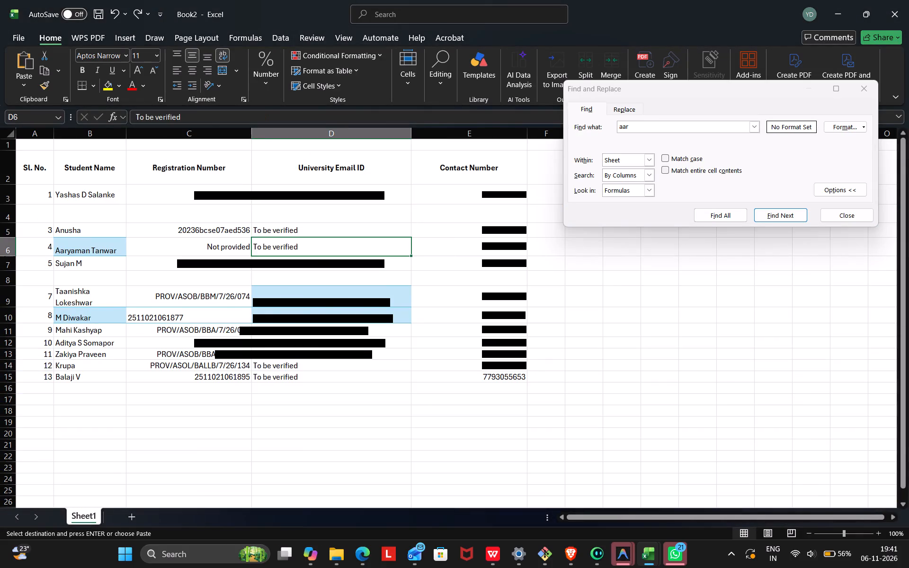
key("ctrl+v")
Copy the same member's registration number from D23 of the orientation attendance workbook into C6 of Book2.
key("alt+Tab")
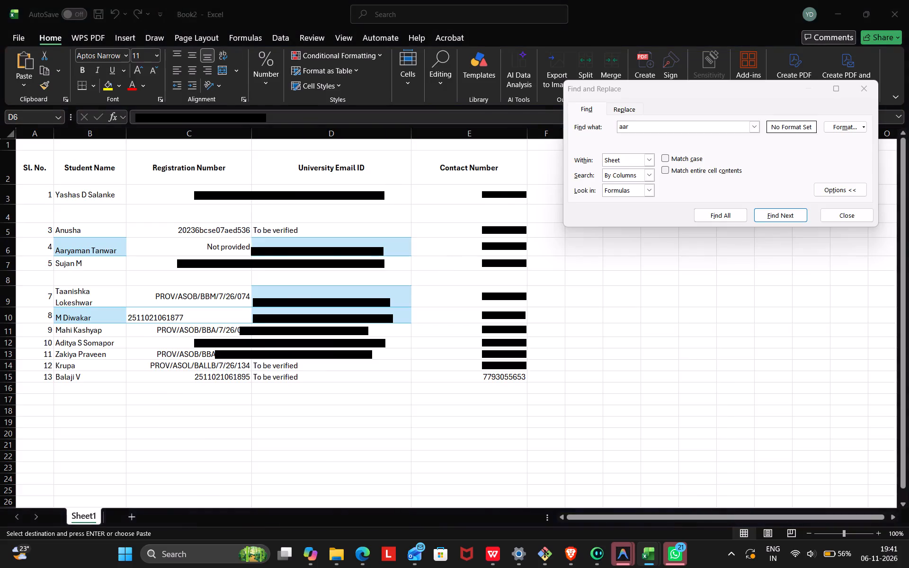
key("alt+Tab")
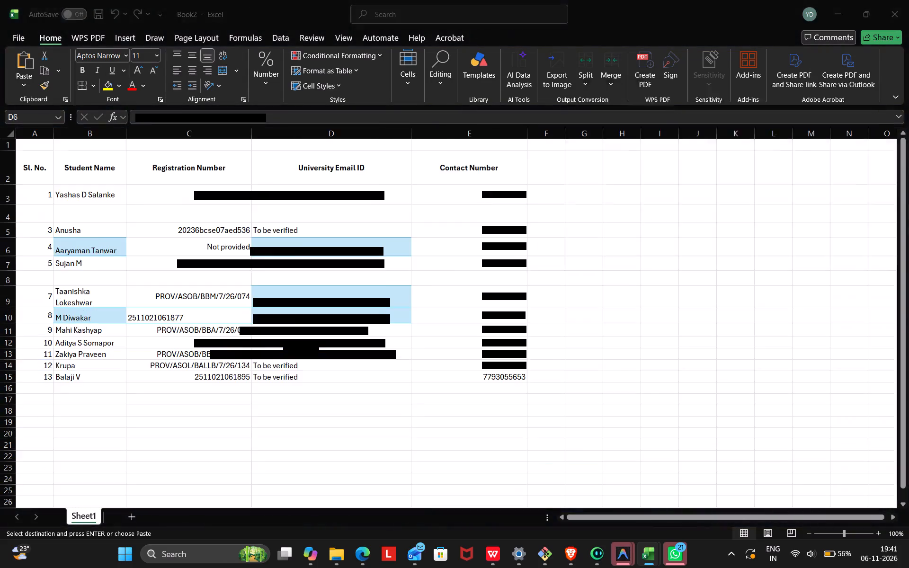
key("alt+Tab")
left_click(472, 199)
key("ctrl+c")
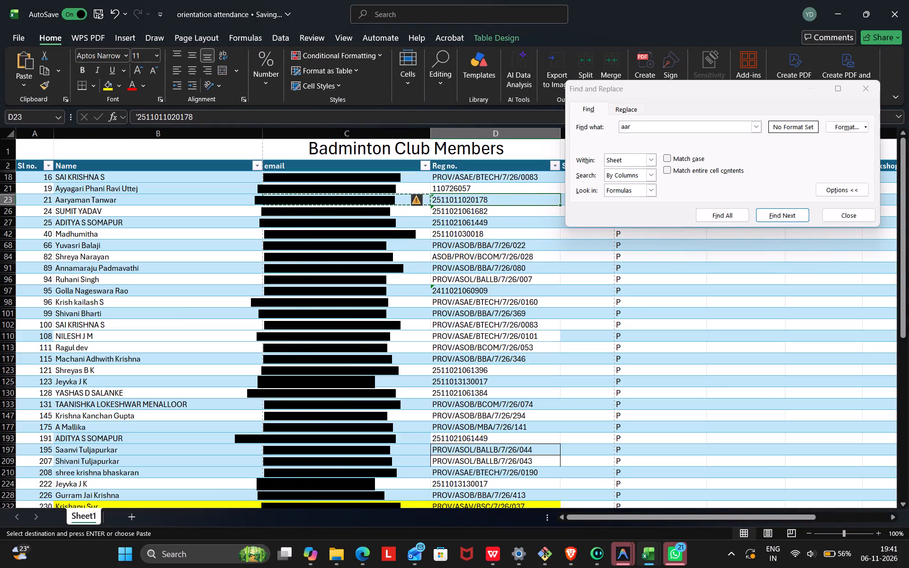
key("alt+Tab")
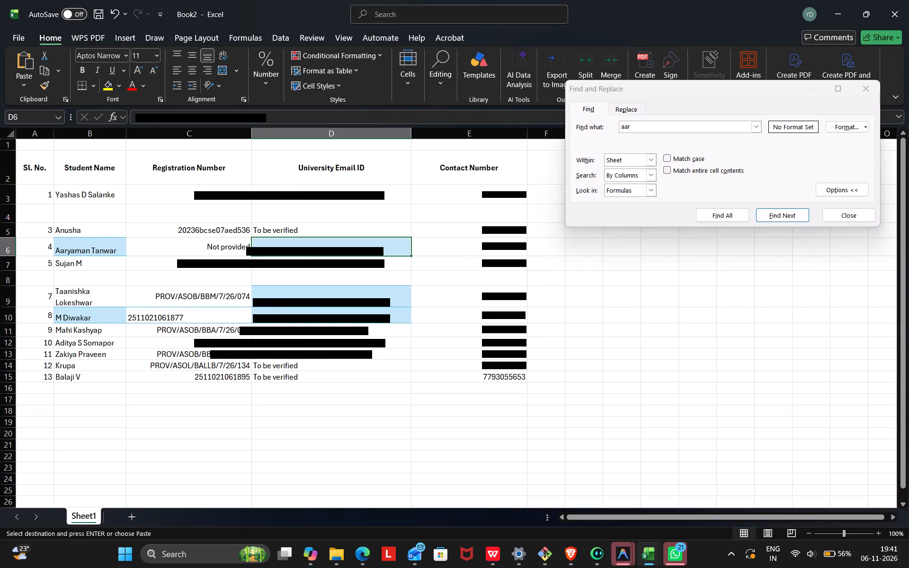
left_click(218, 242)
key("ctrl+v")
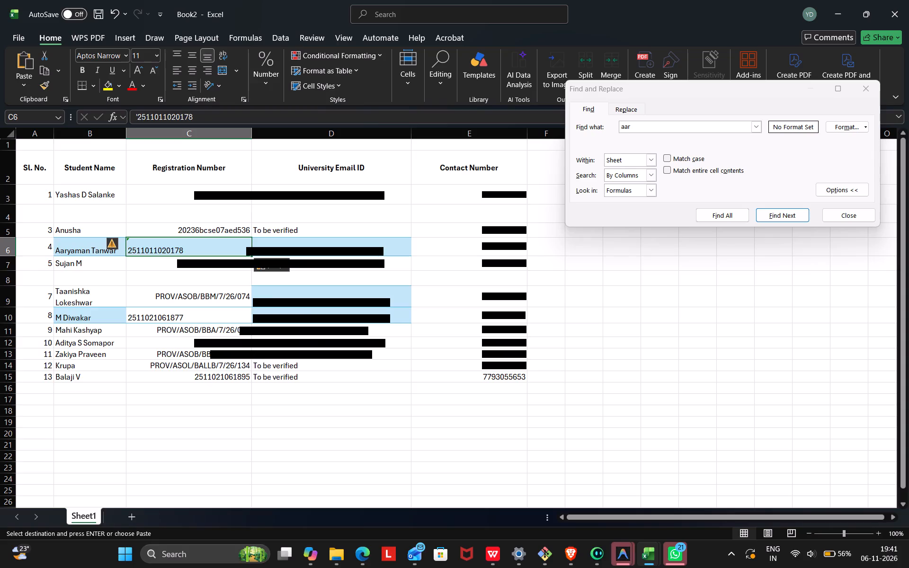
Select the student name in B5 of Book2.
left_click(87, 229)
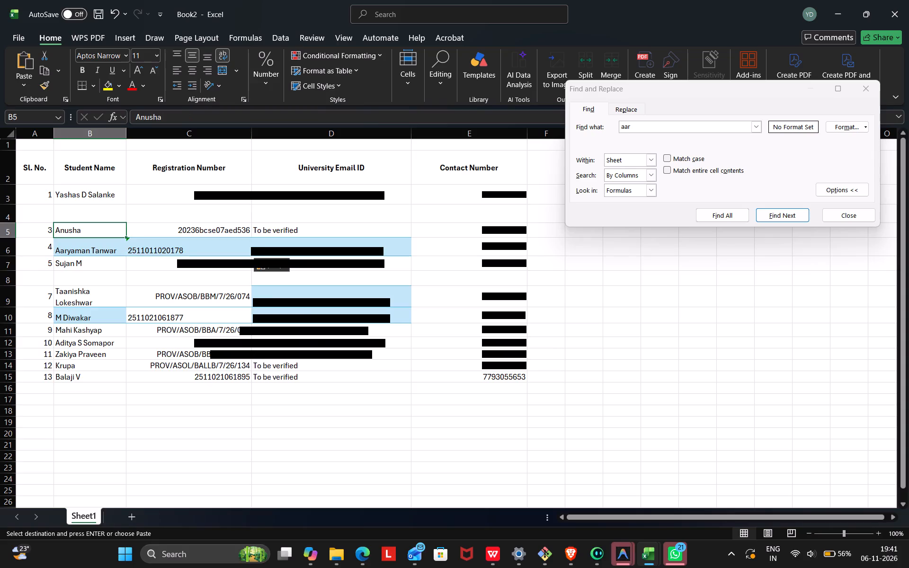
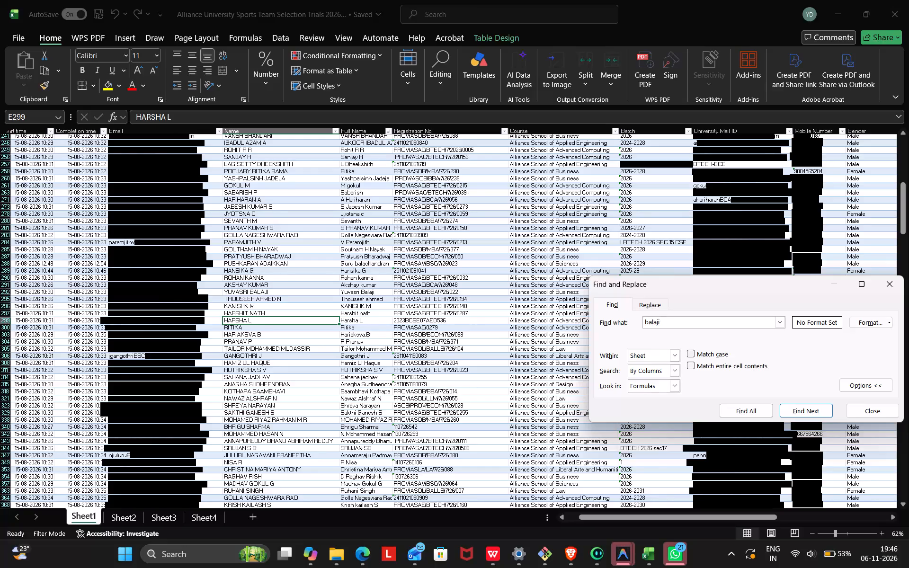
Find the B13 student in the sports team selection trials workbook and copy the email from D907 into D13 of Book2.
key("v")
left_click(800, 410)
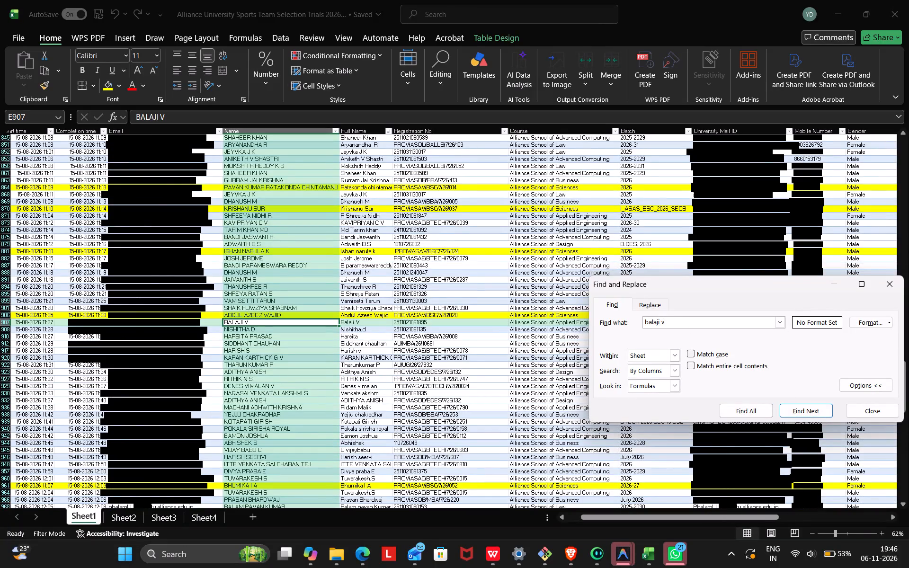
left_click(212, 324)
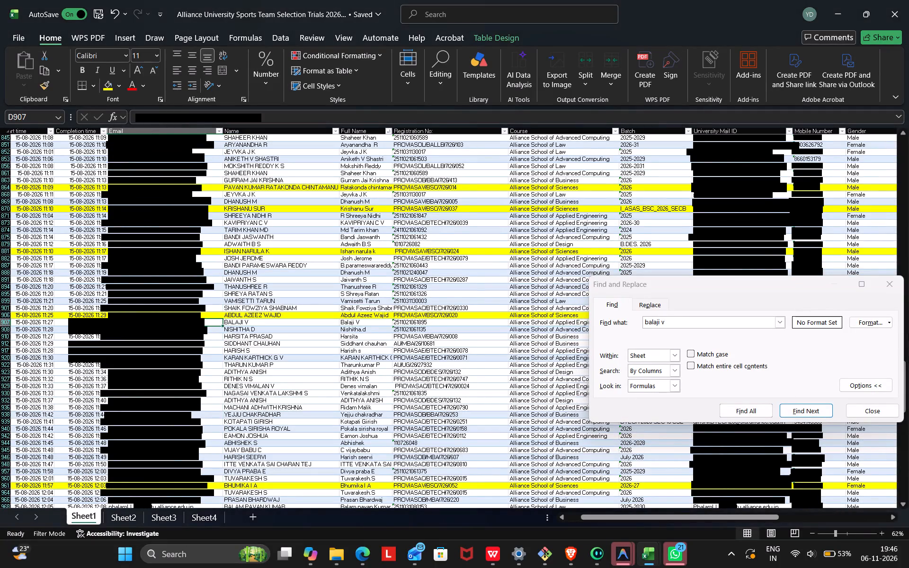
key("ctrl+c")
key("alt+Tab")
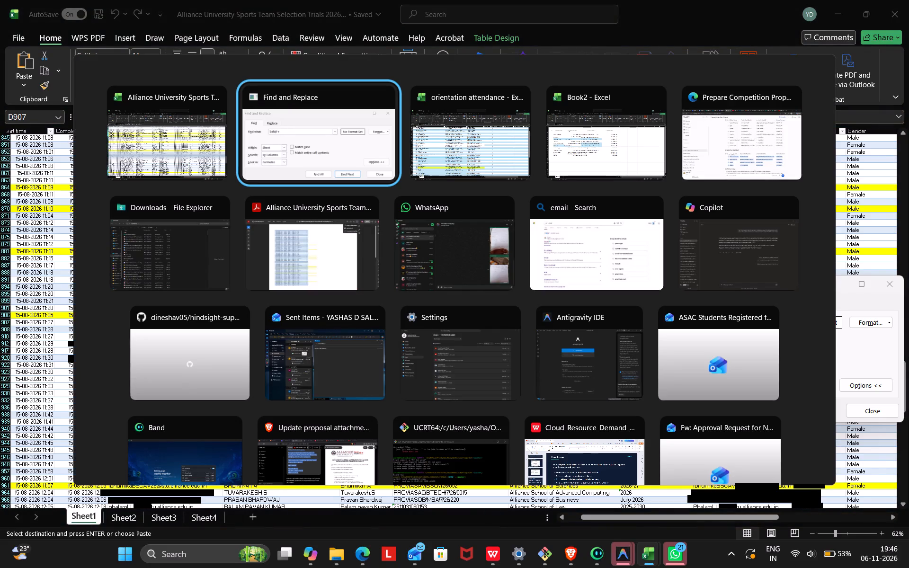
key("alt+Tab")
key("alt+Tab")
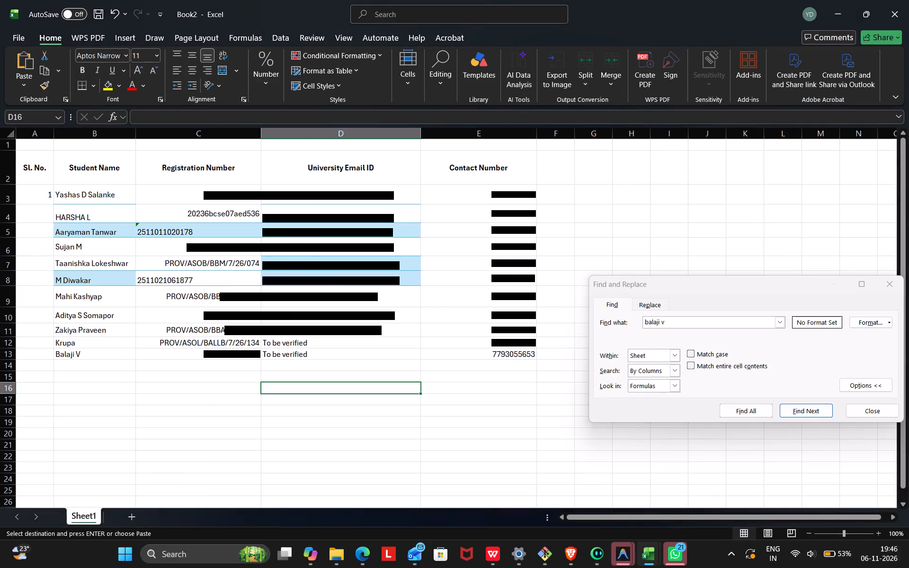
left_click(307, 359)
key("ctrl+v")
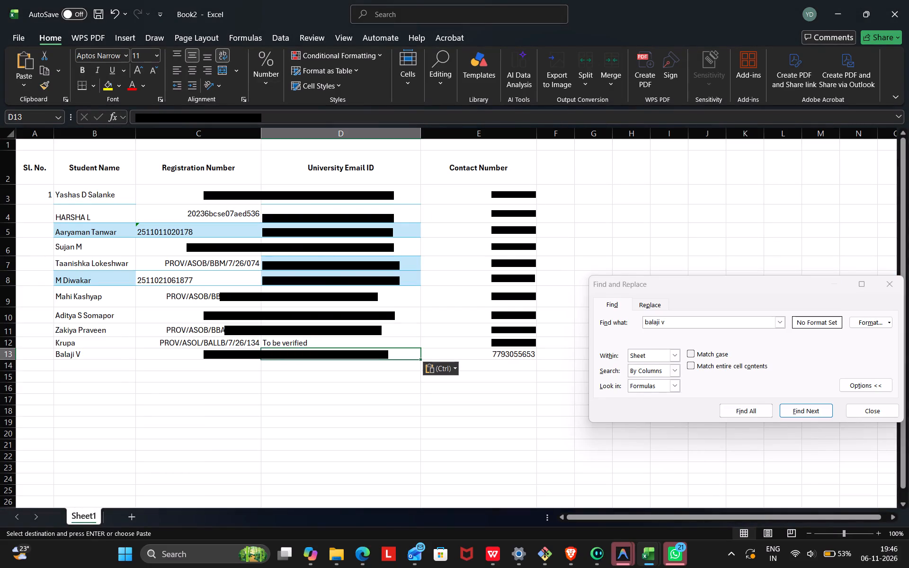
Search the sports team selection trials workbook for "krupa", the student listed in row 12 of Book2.
key("alt+Tab")
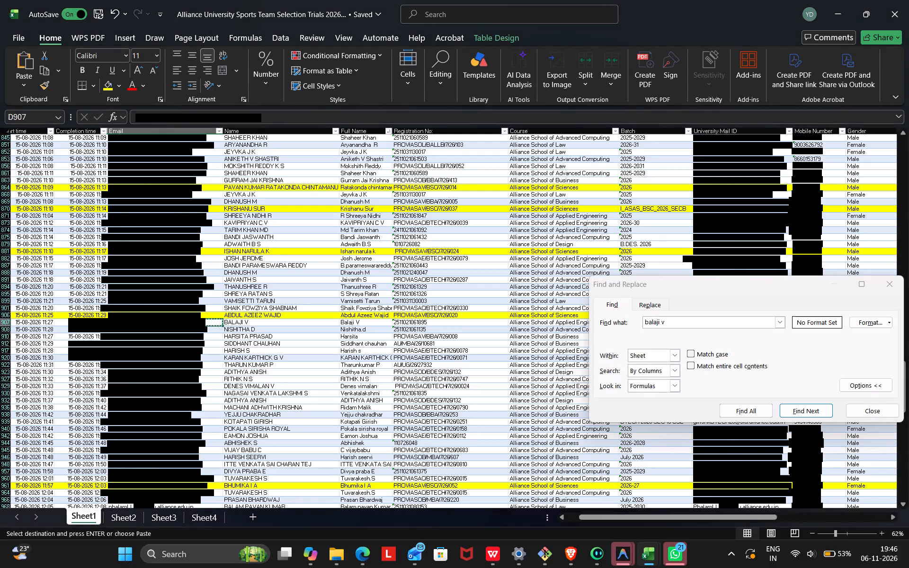
left_click(692, 323)
key("BackSpace")
key("BackSpace")
key("BackSpace")
key("BackSpace")
key("BackSpace")
key("BackSpace")
key("BackSpace")
key("BackSpace")
key("BackSpace")
key("BackSpace")
key("BackSpace")
key("BackSpace")
key("BackSpace")
key("BackSpace")
key("BackSpace")
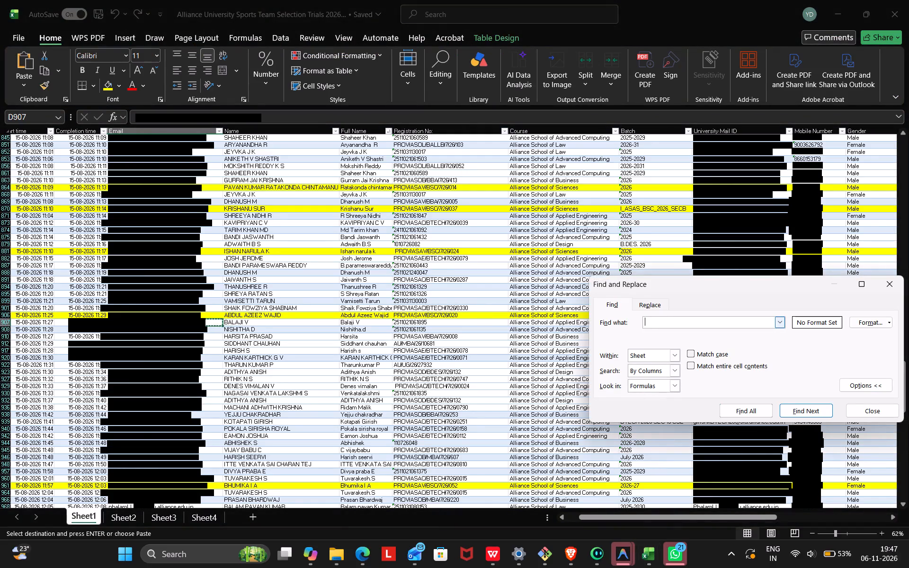
type("krupa")
key("Return")
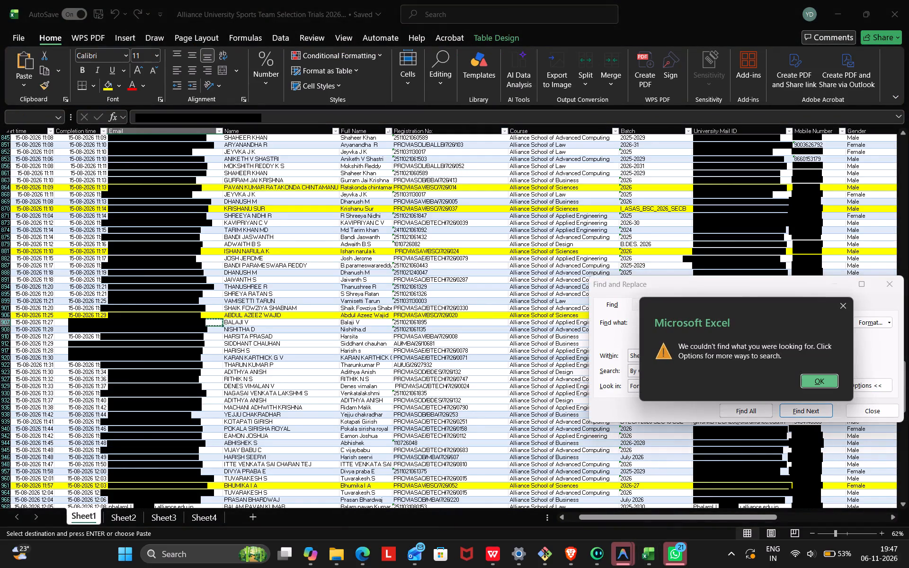
left_click(828, 377)
Check the row 12 entry in Book2, repeat the "krupa" search in the trials workbook, and return to Book2.
key("alt+Tab")
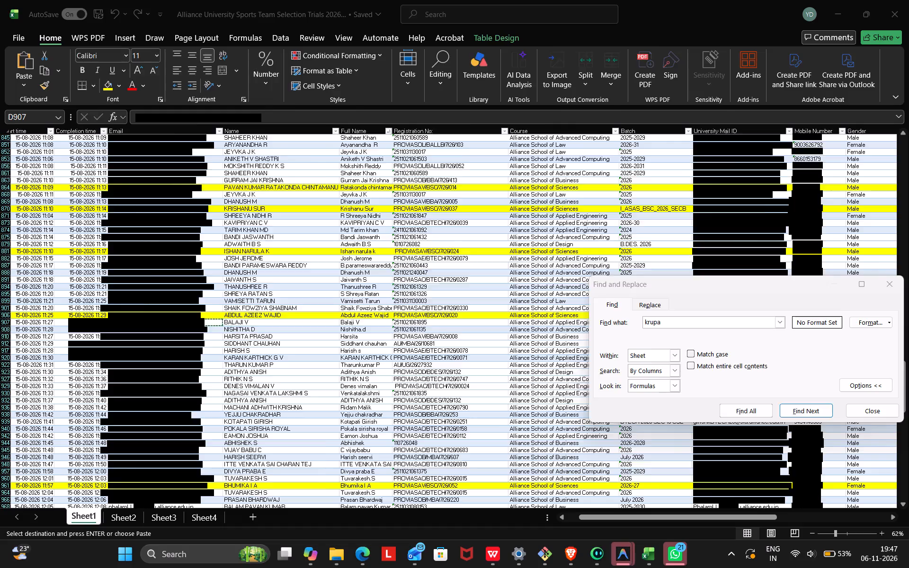
key("alt+Right")
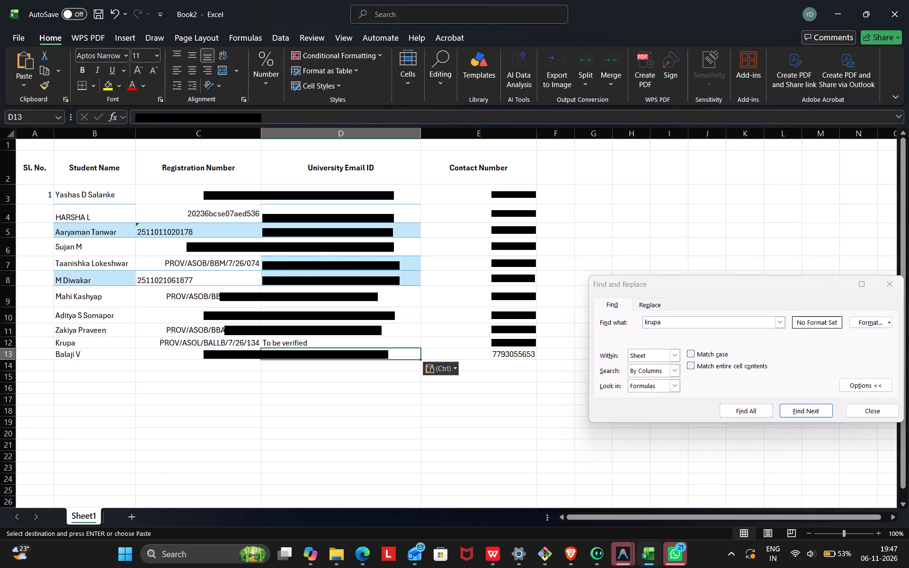
key("alt+Tab")
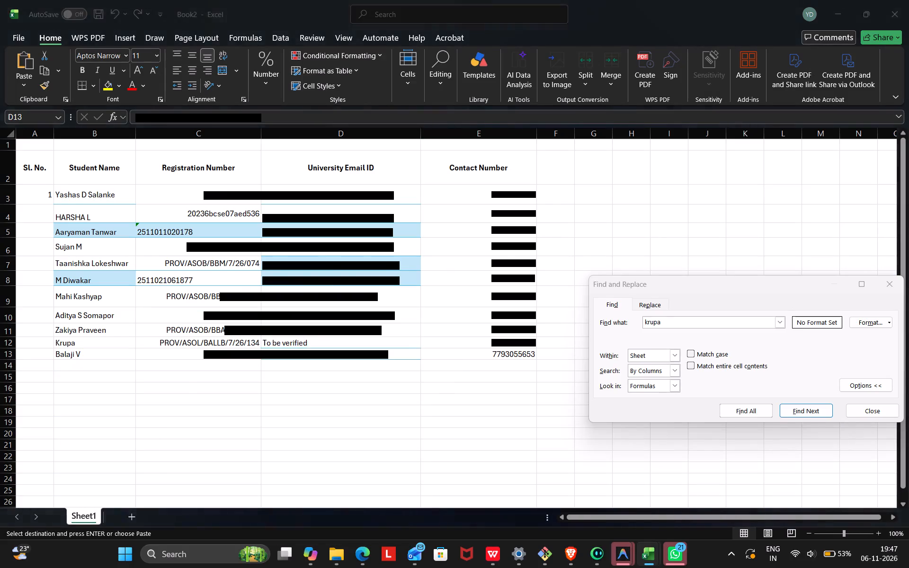
key("alt+Tab")
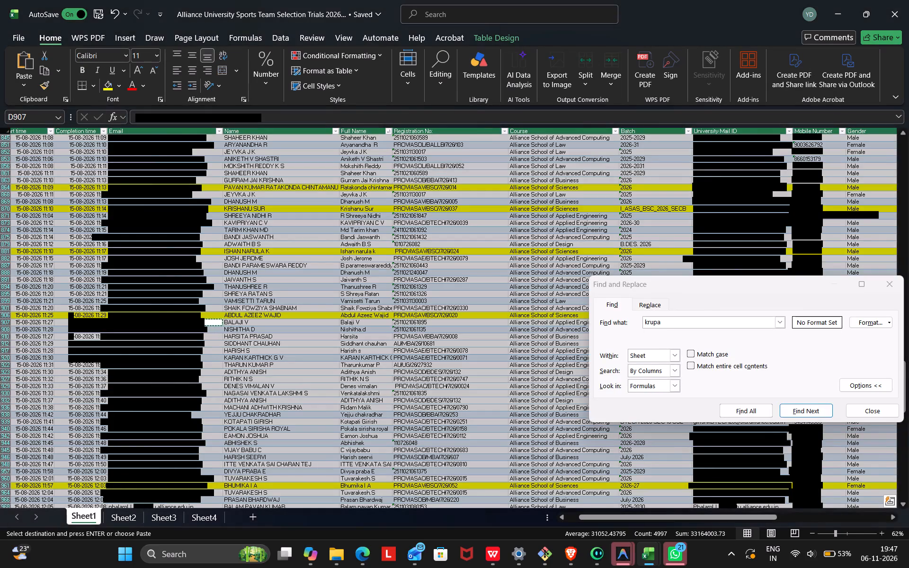
left_click(692, 322)
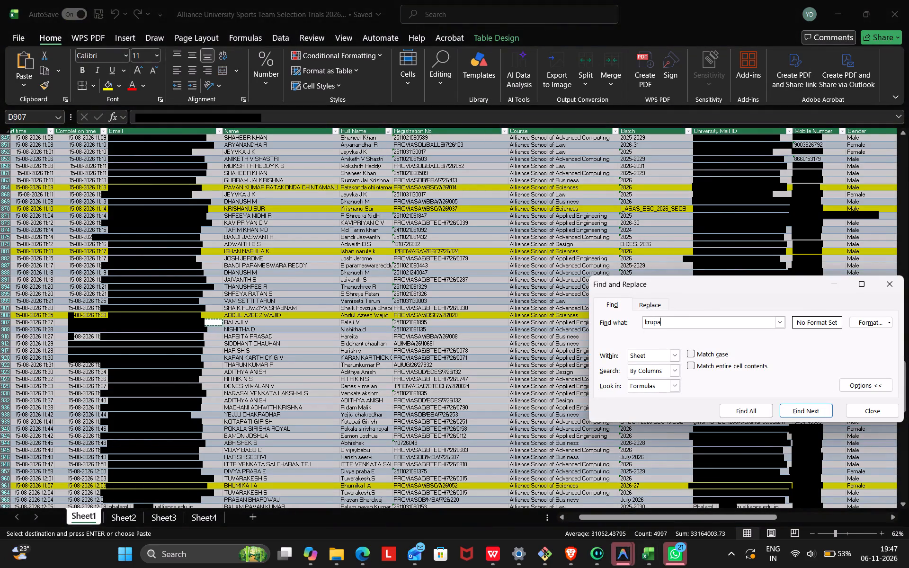
left_click(793, 414)
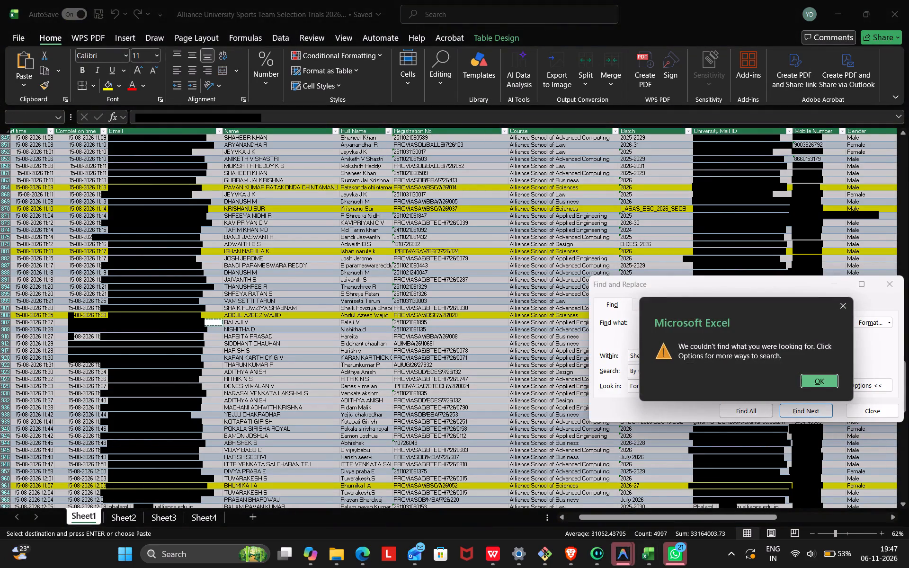
left_click(815, 382)
key("alt+Tab")
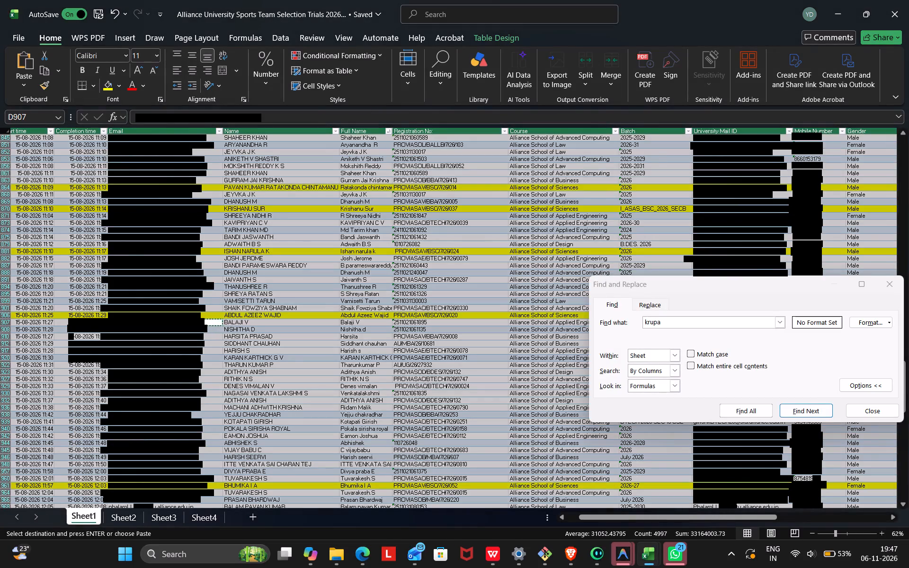
key("alt+Tab")
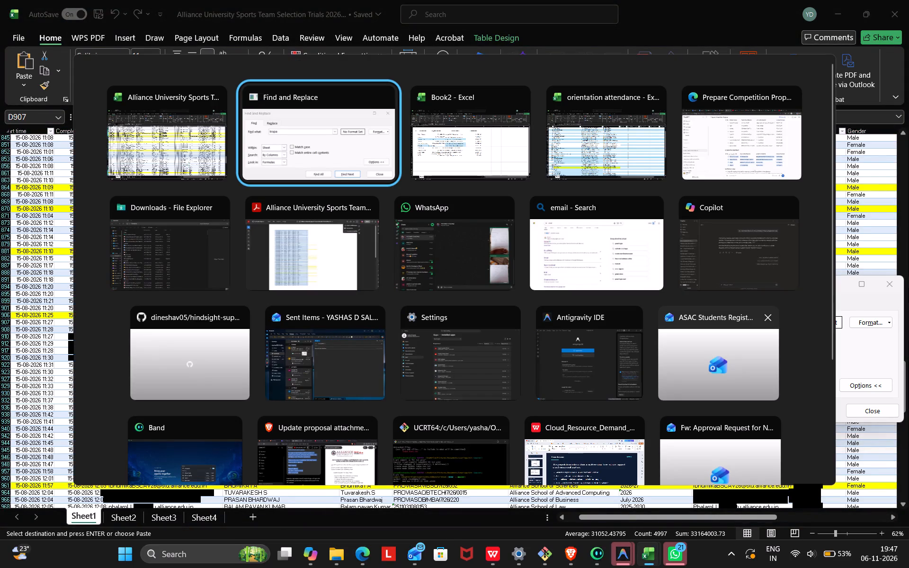
key("alt+Left")
key("alt+Tab")
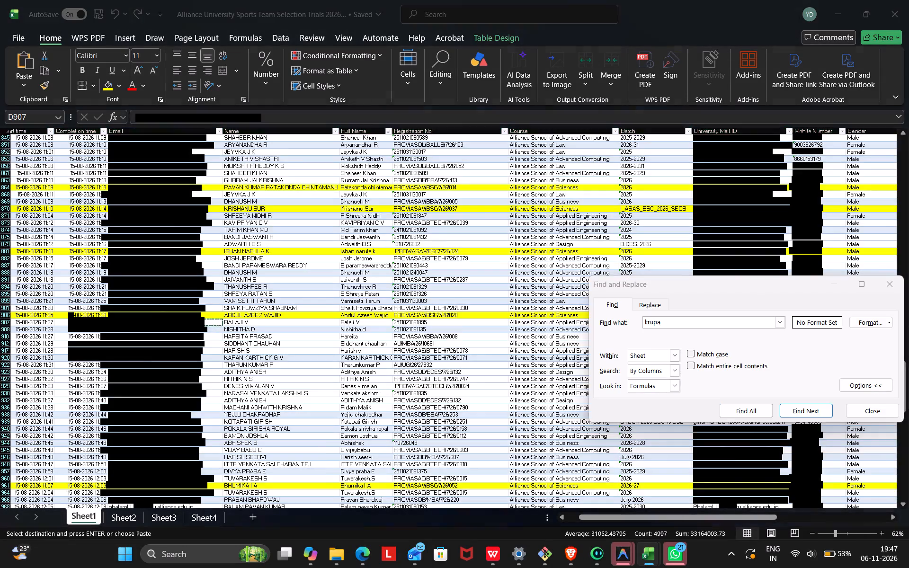
key("alt+Right")
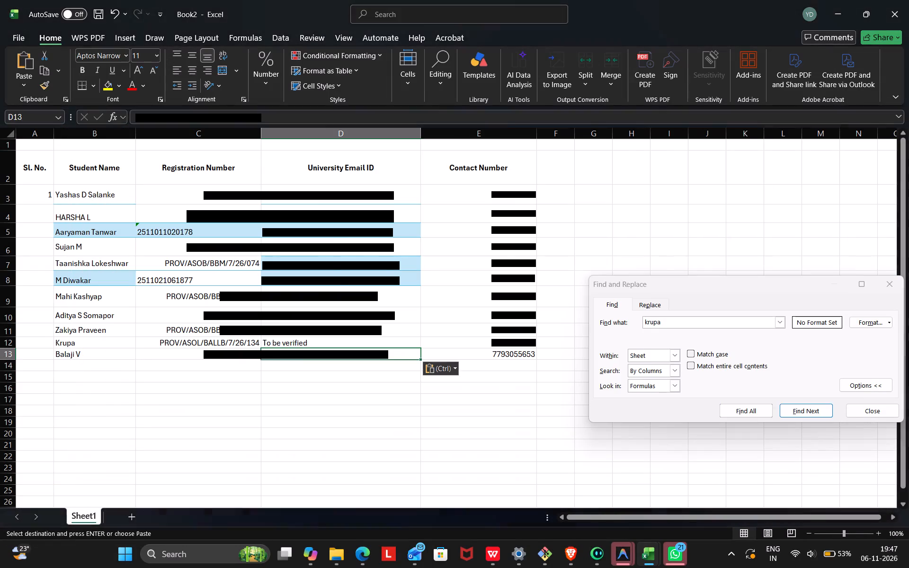
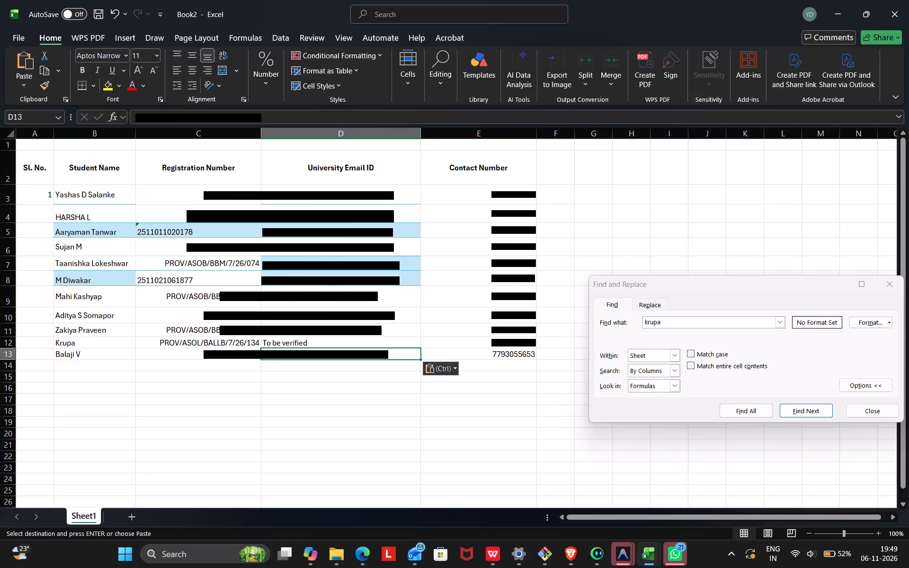
Edit the contact number in cell E12 of the committee table to correct one of its digits.
left_click(502, 343)
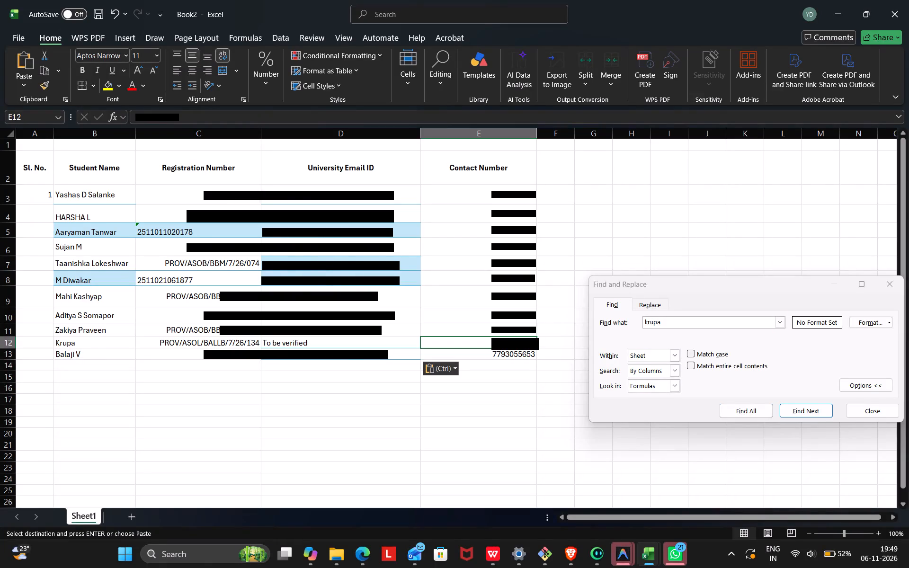
left_click(504, 345)
double_click(502, 343)
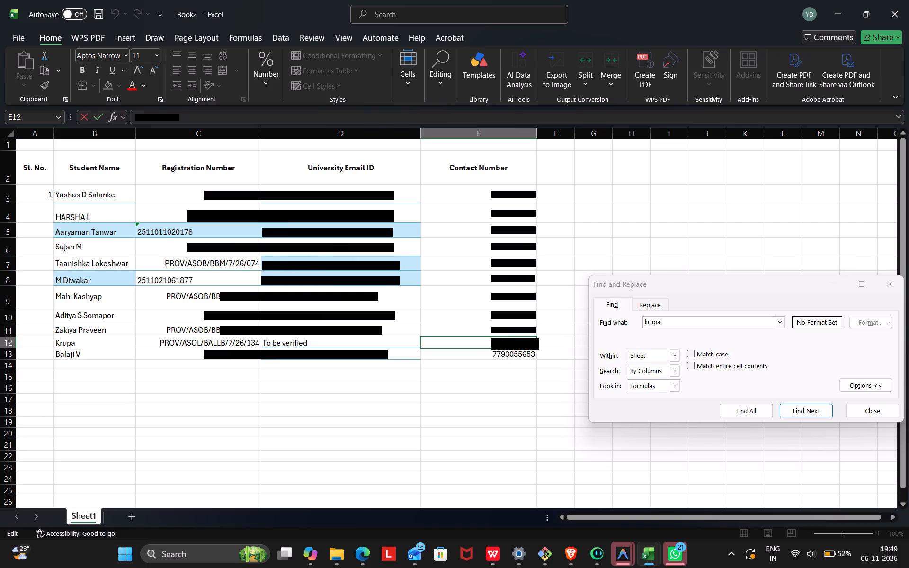
key("Delete")
key("7")
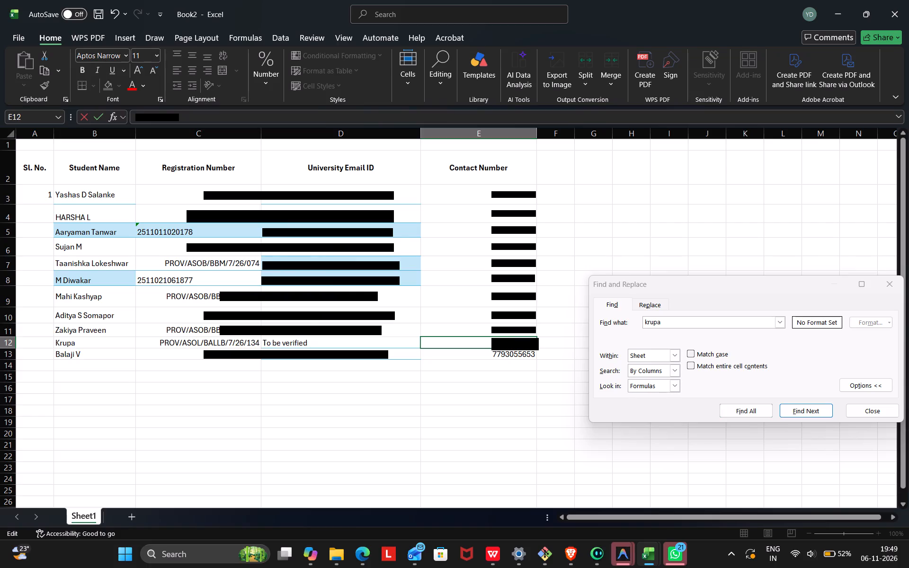
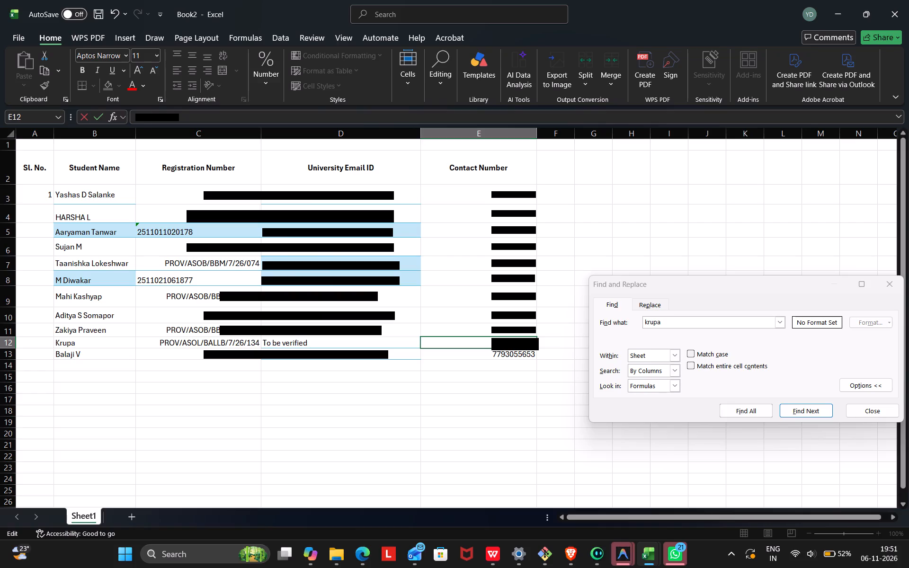
Enter the title BADMINTON CORE COMMITTEE MEMBERS in cell C1 above the committee table.
left_click(284, 148)
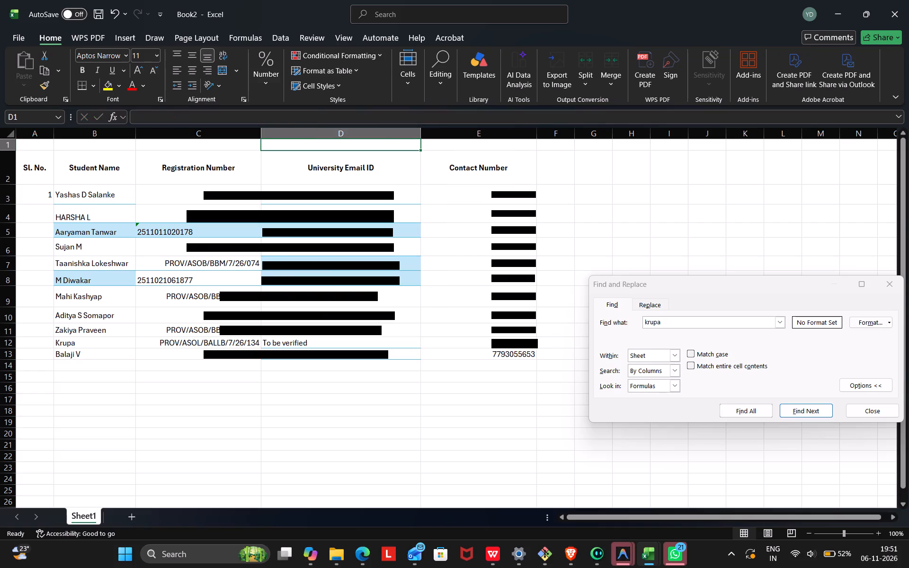
left_click(241, 150)
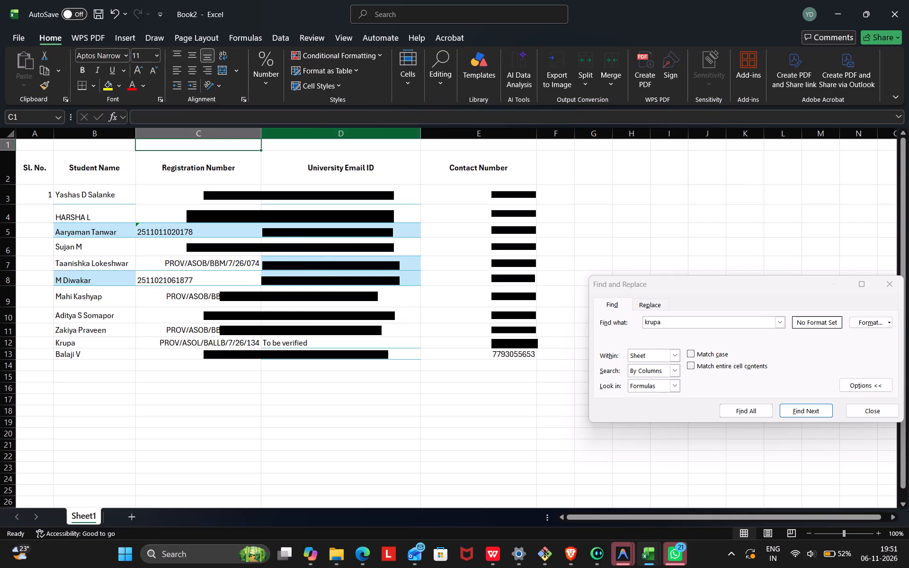
left_click(249, 144)
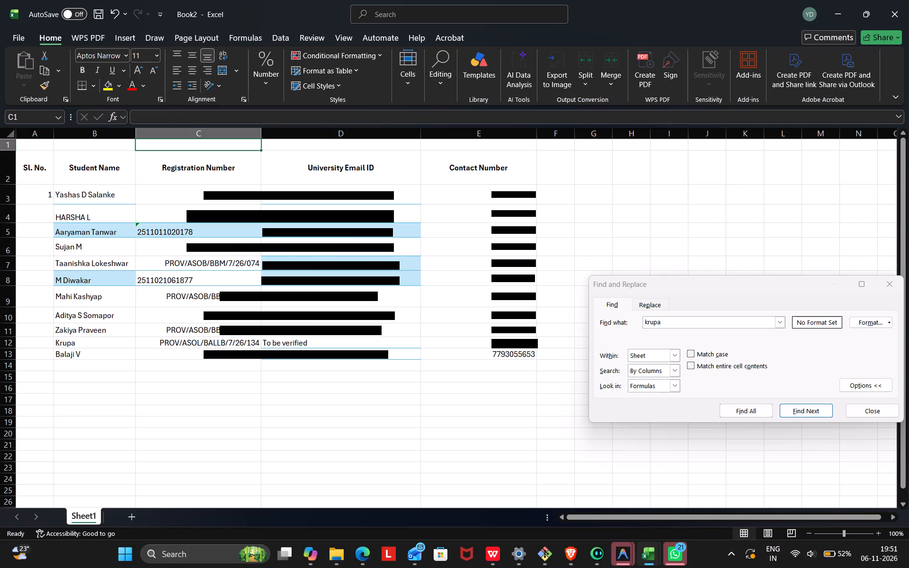
type("BA")
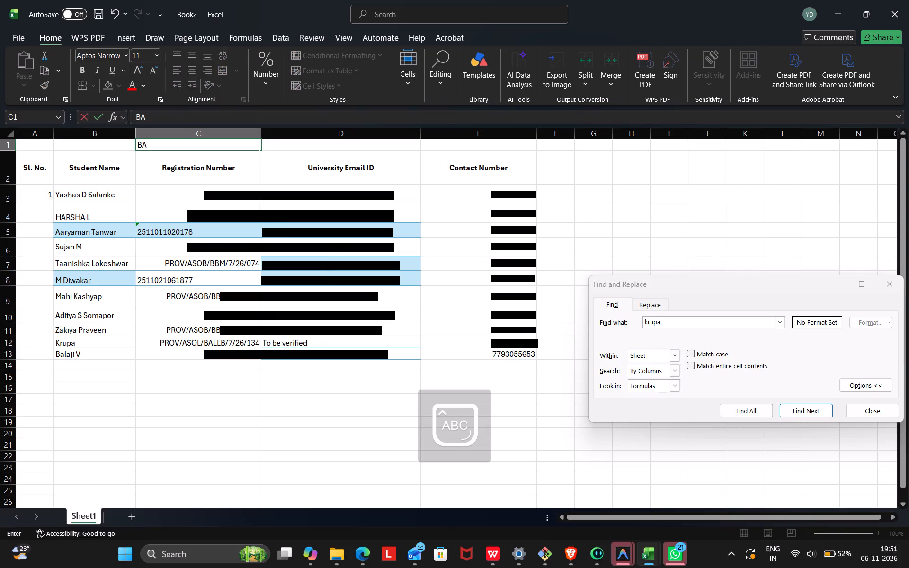
type("DMINTON")
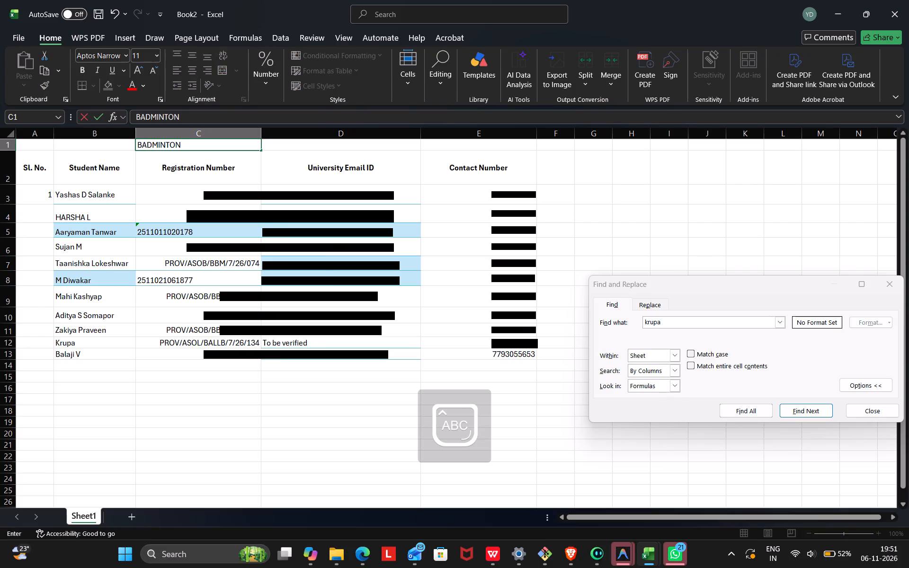
key("space")
key("c")
key("c")
key("c")
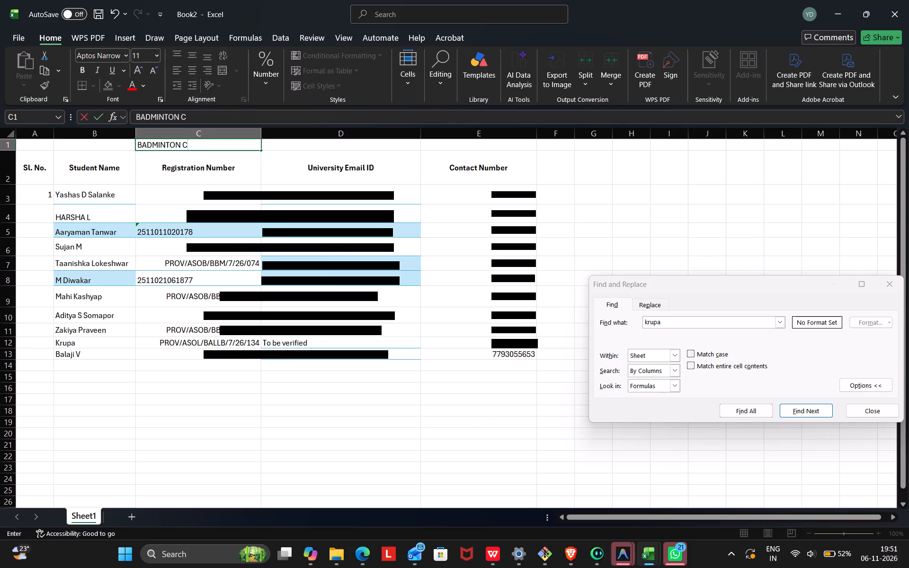
key("BackSpace")
key("BackSpace")
type("ORE COMMITTEE")
key("space")
type("MEMBER")
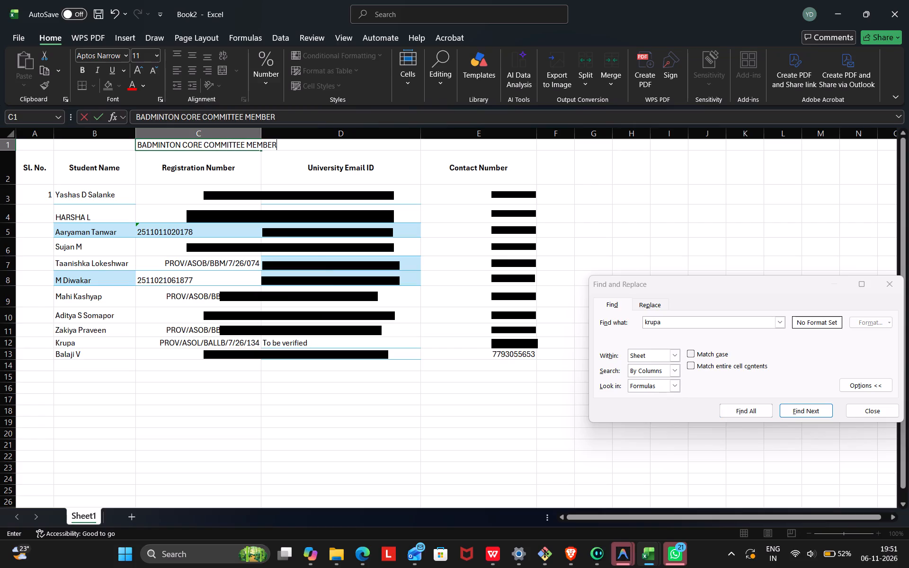
key("s")
Make the whole title text in cell C1 bold.
left_click_drag(290, 146, 134, 142)
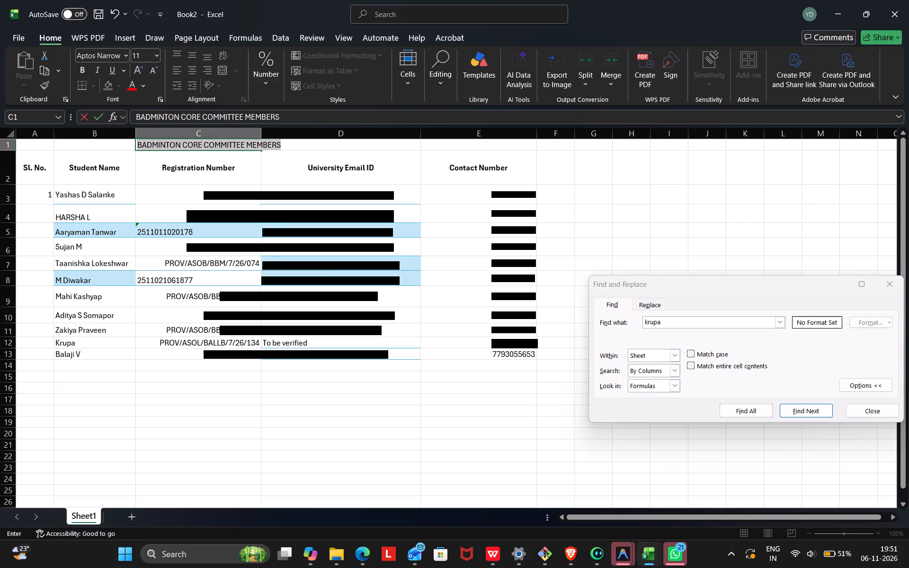
left_click(144, 121)
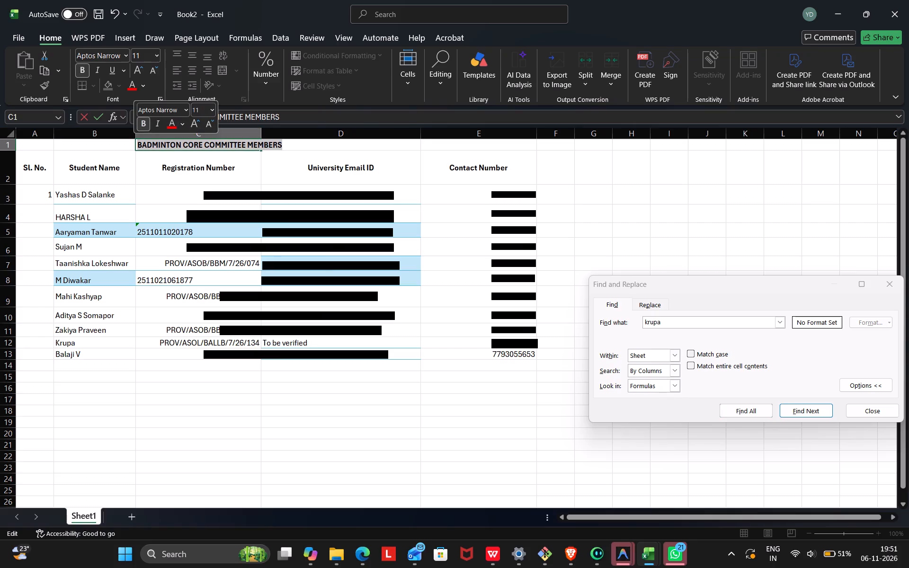
left_click(305, 149)
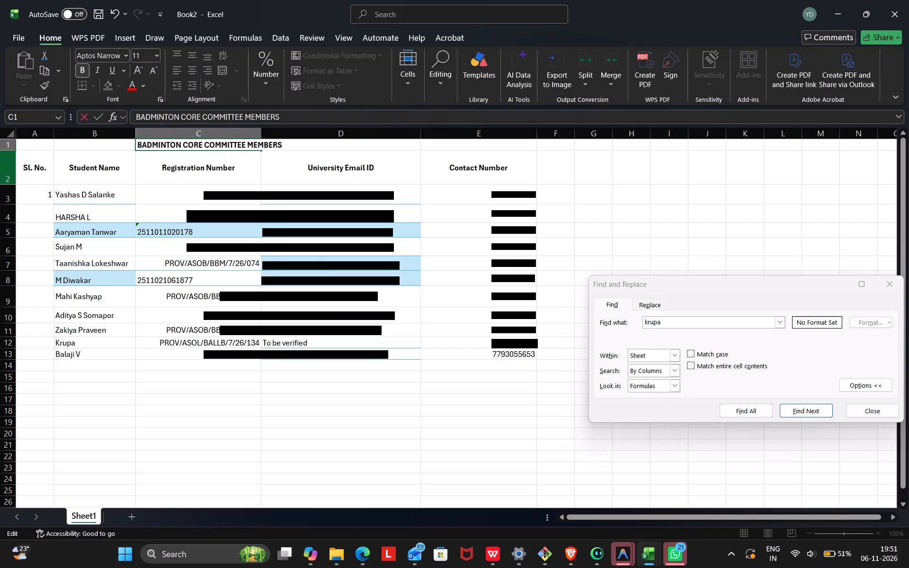
Increase the height of title row 1 to about twice its size.
left_click_drag(11, 151, 11, 156)
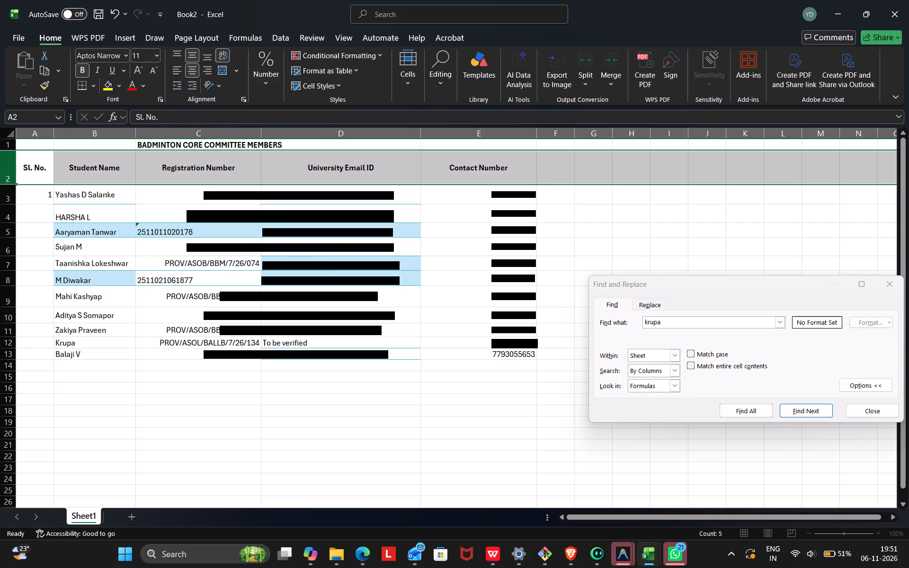
left_click_drag(11, 150, 13, 161)
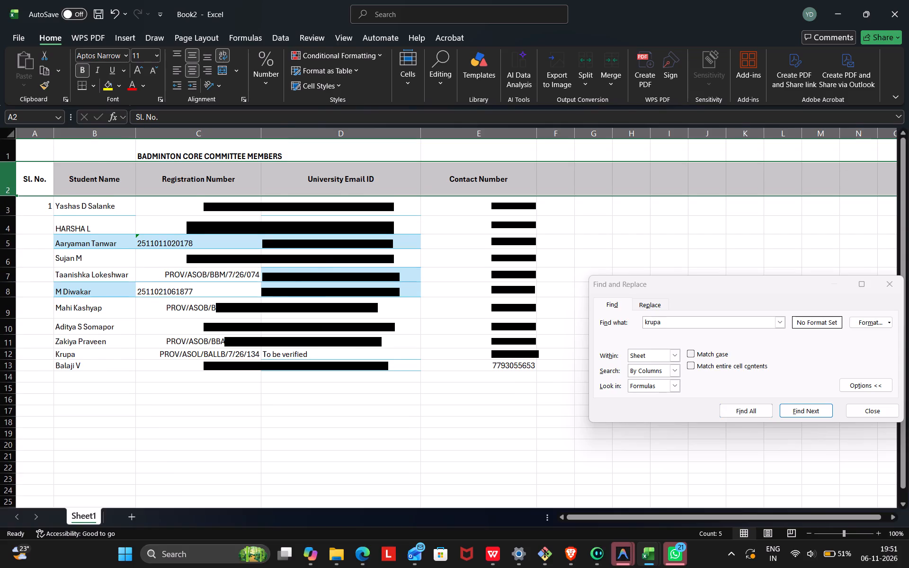
Set the font size of the full title text in cell C1 to 16.
left_click_drag(141, 153, 255, 152)
left_click(142, 151)
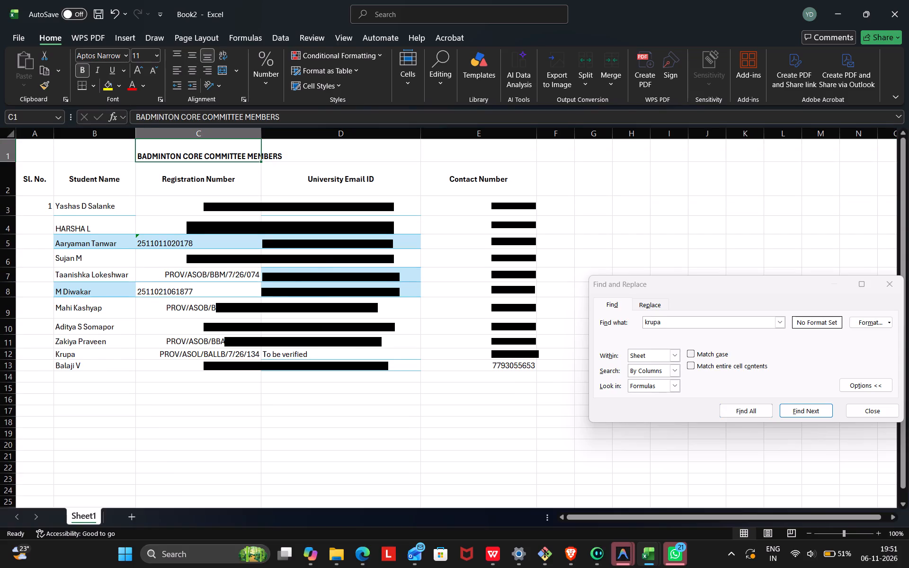
left_click(142, 158)
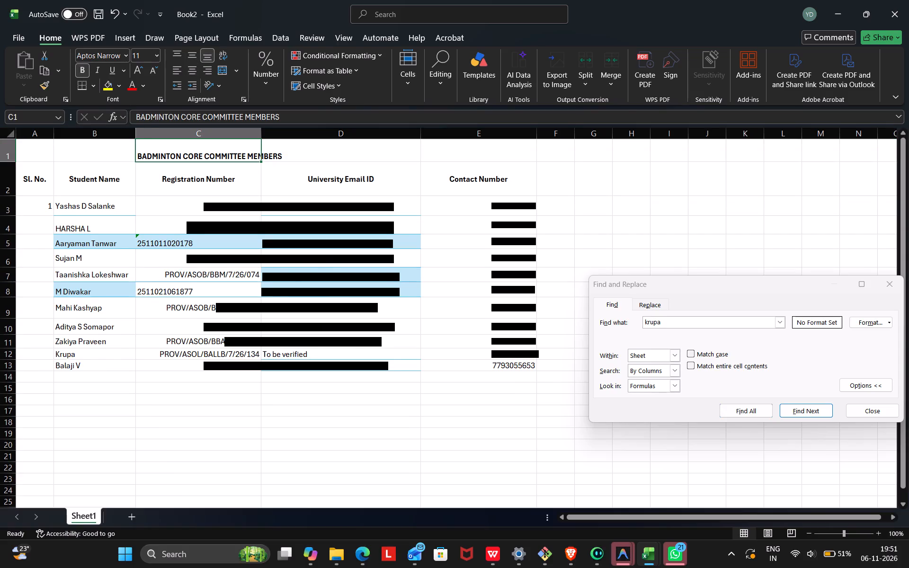
double_click(161, 157)
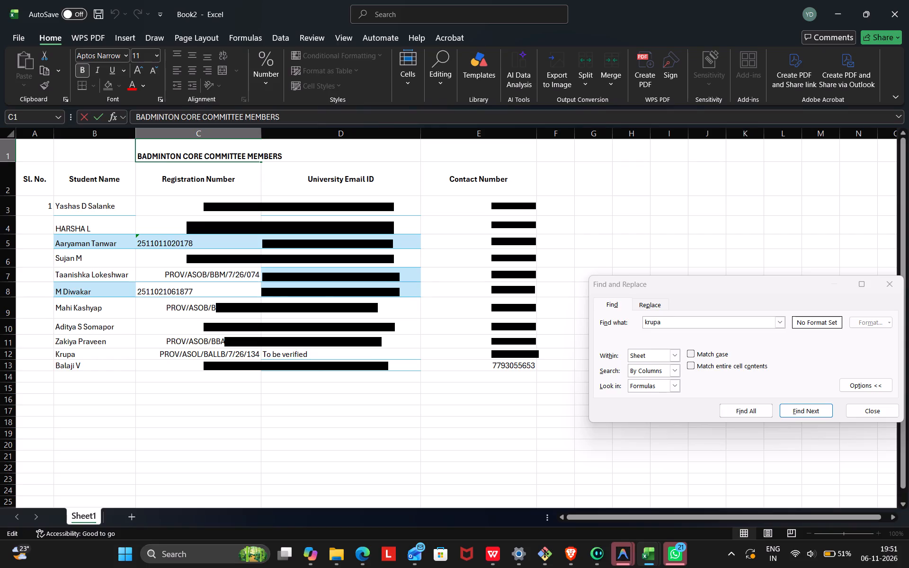
left_click_drag(137, 153, 298, 149)
left_click(377, 113)
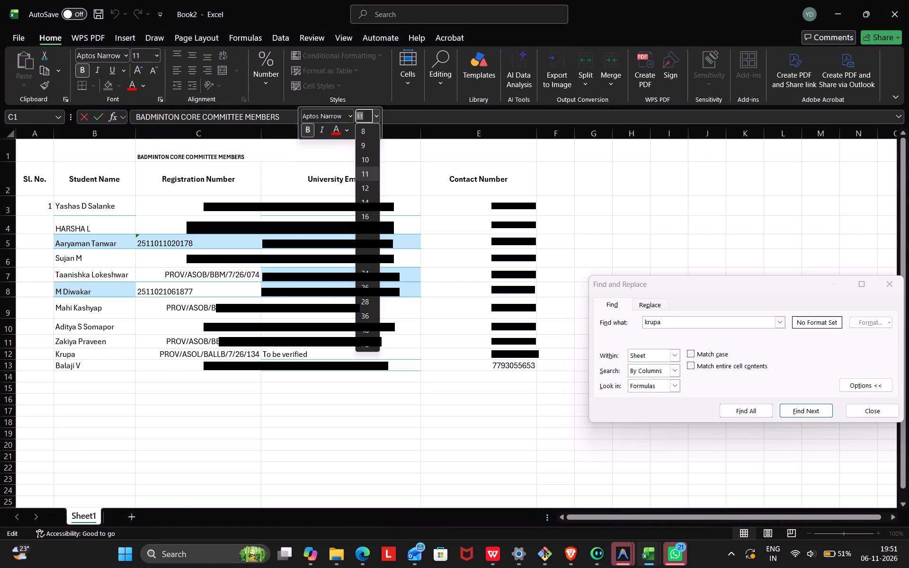
left_click(368, 212)
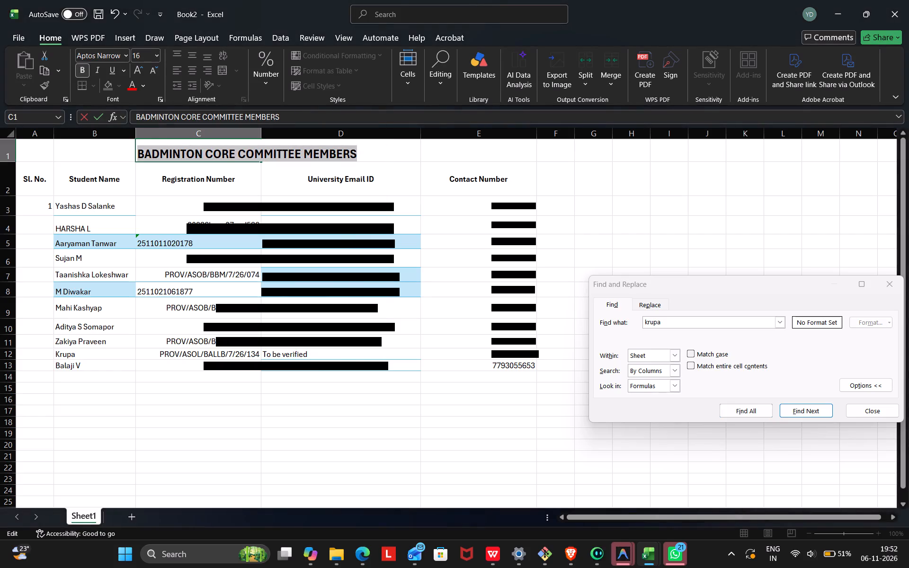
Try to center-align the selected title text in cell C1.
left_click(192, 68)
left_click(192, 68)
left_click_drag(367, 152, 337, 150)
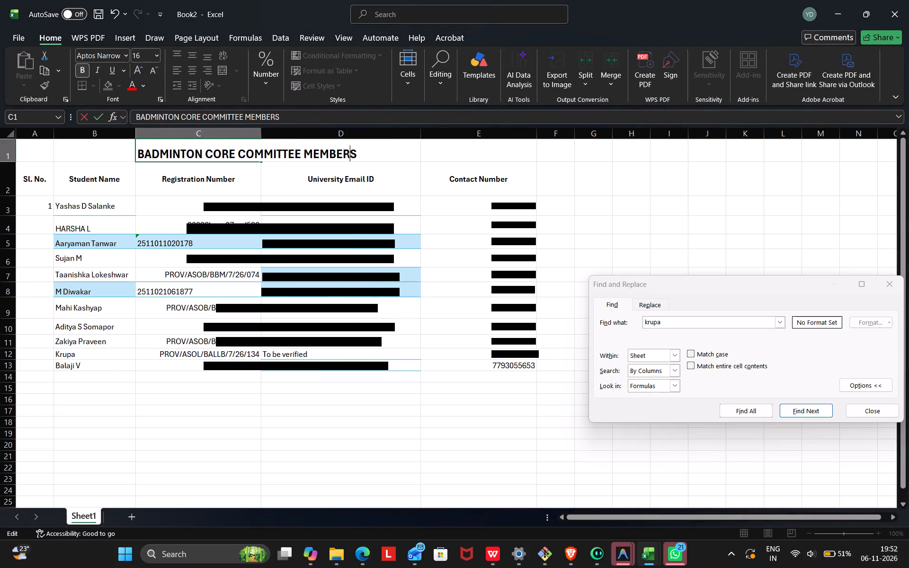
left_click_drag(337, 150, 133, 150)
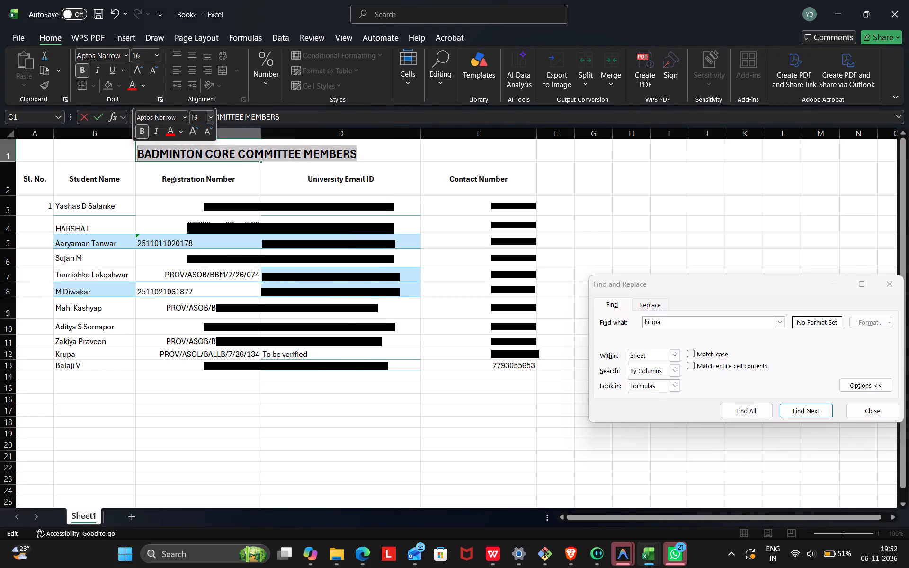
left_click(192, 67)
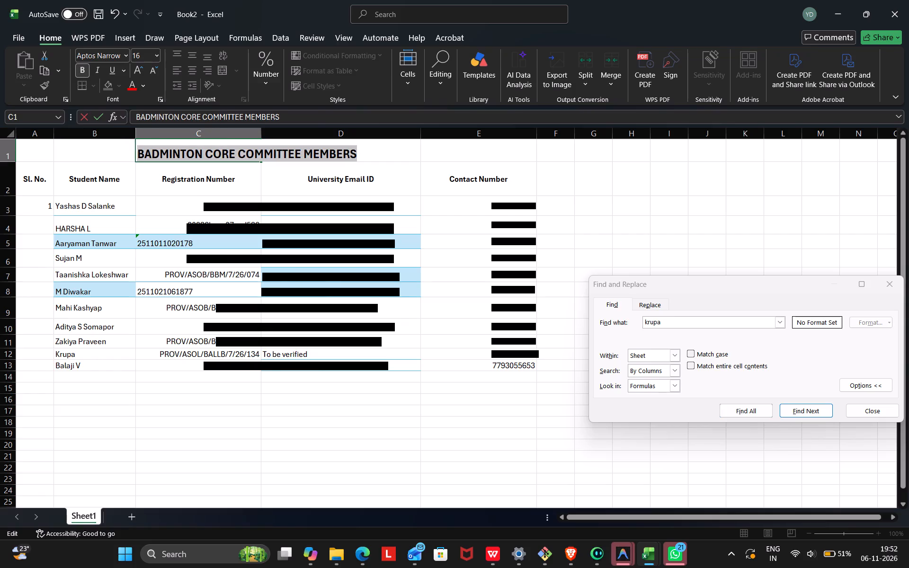
Insert five leading spaces before the title in C1 to shift it toward the middle of the table.
left_click(139, 152)
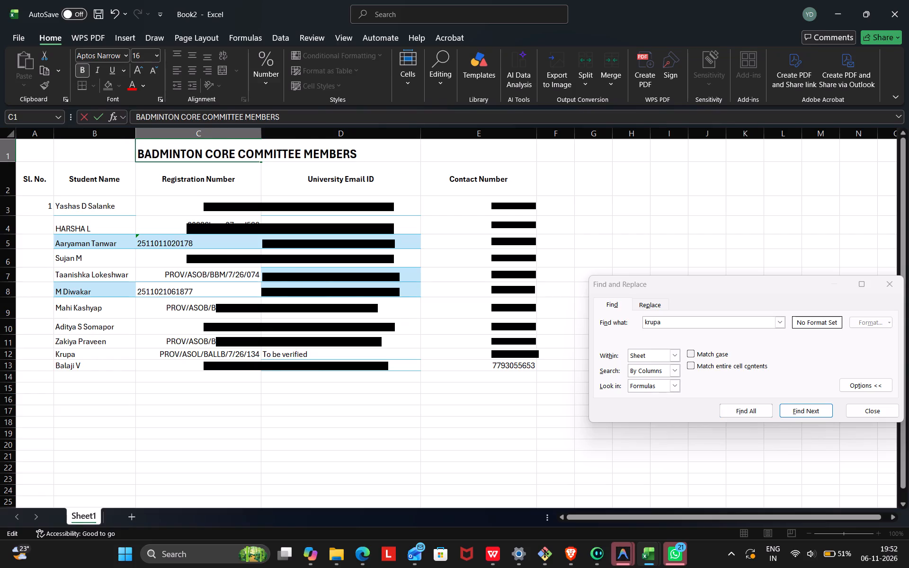
key("space")
key("space")
key("space")
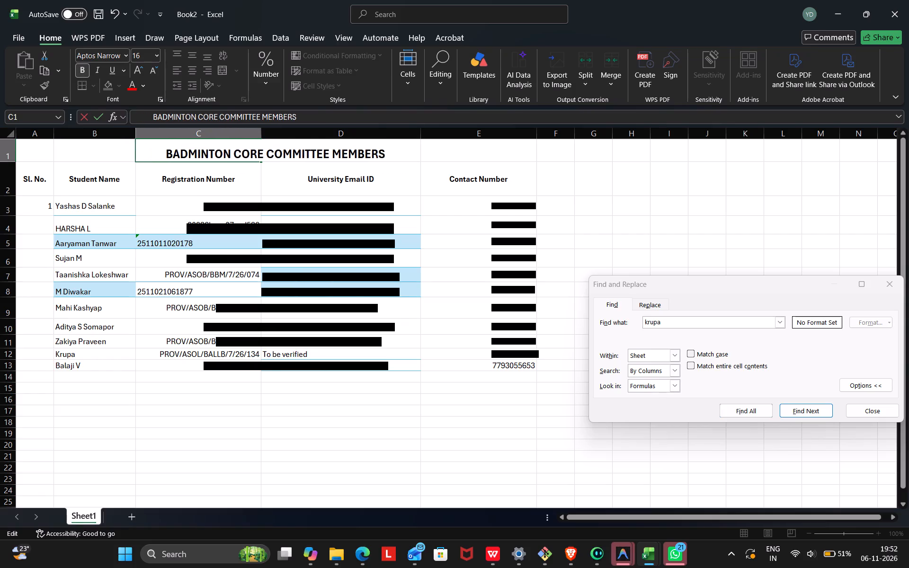
key("space")
key("space")
left_click(339, 408)
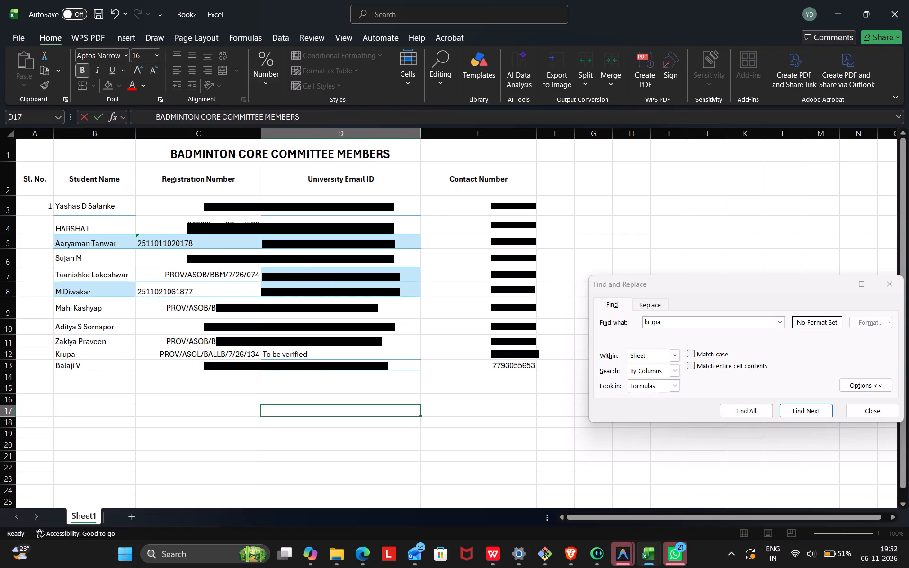
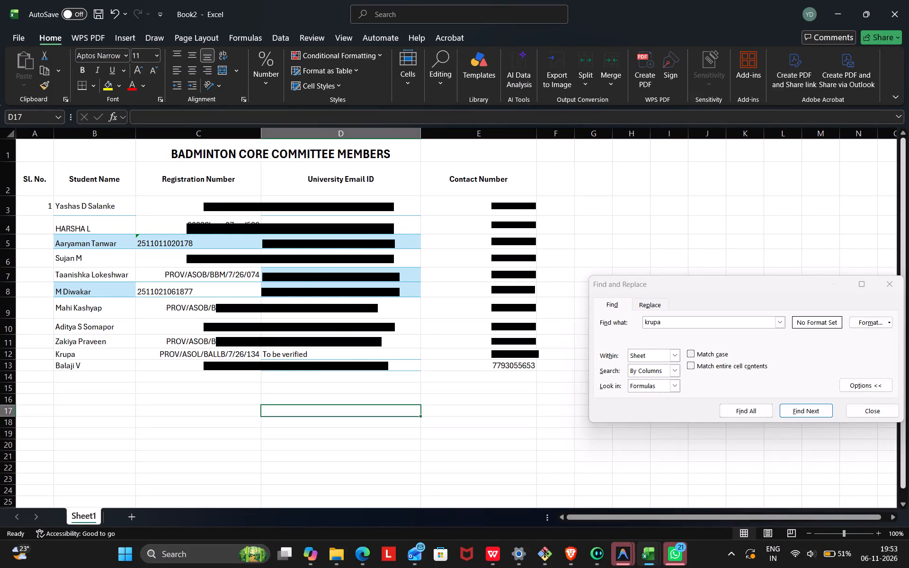
Correct the mistyped digits within the contact number in cell E11, keeping the rest of the number.
left_click(517, 343)
left_click(519, 343)
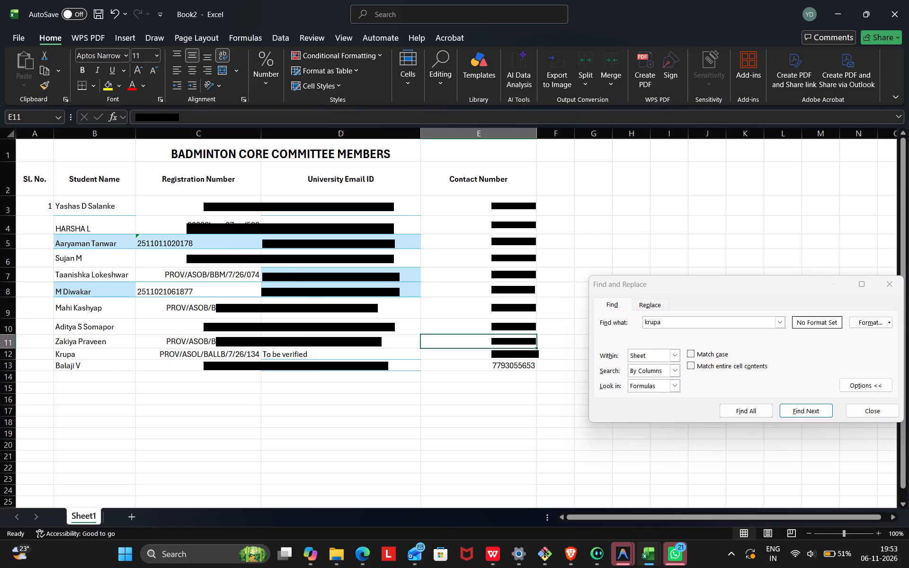
double_click(517, 342)
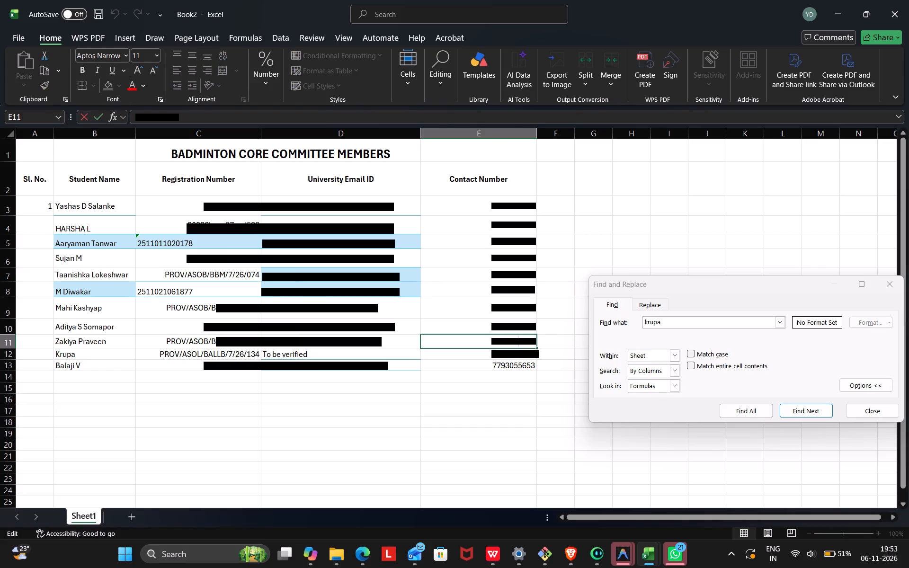
key("BackSpace")
key("1")
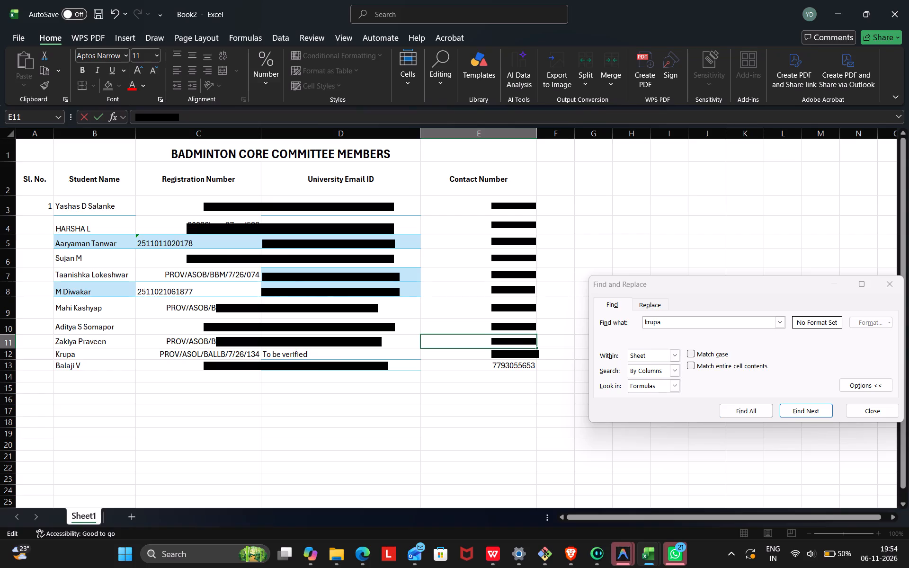
key("ctrl+z")
type("41")
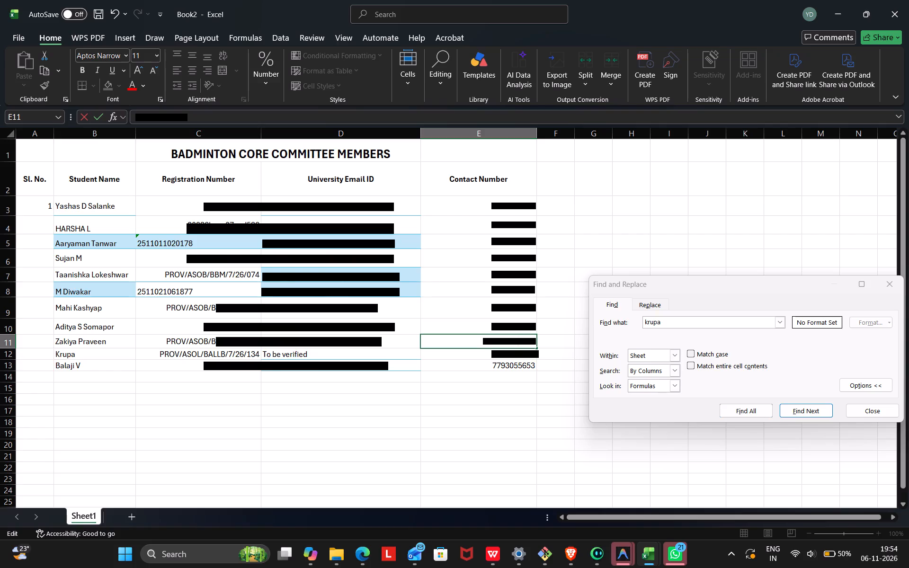
key("Left")
key("Left")
key("Left")
key("BackSpace")
key("BackSpace")
left_click(568, 406)
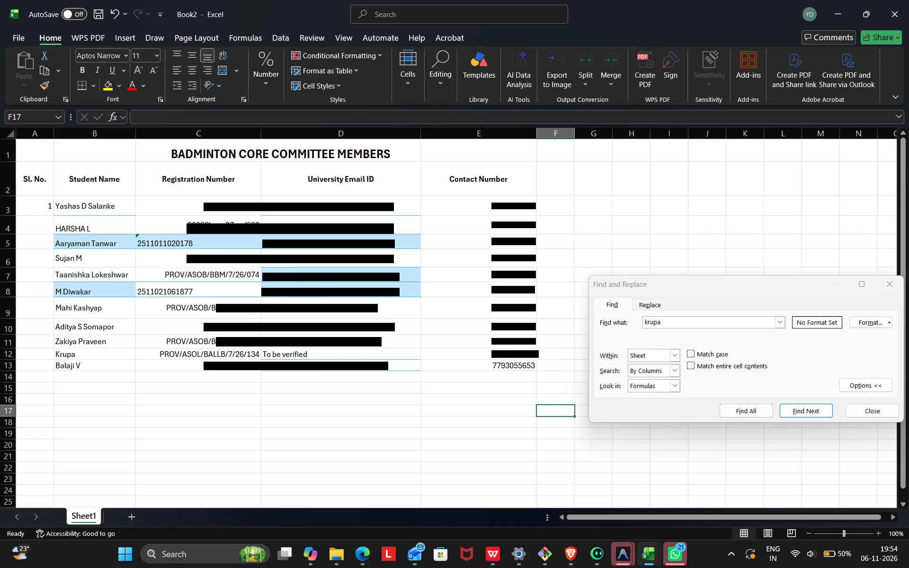
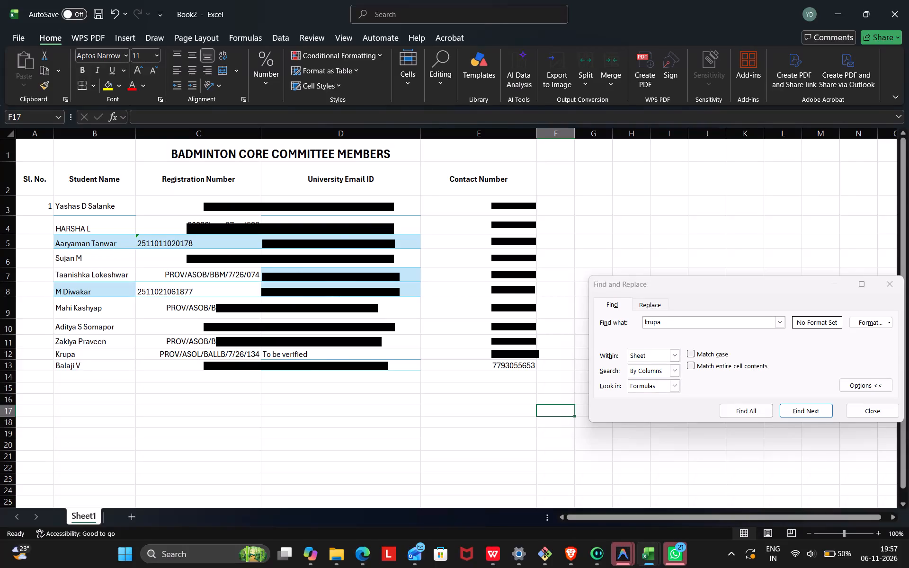
Close the find-and-replace search and right-align the registration numbers in cells C5 to C9.
left_click(890, 282)
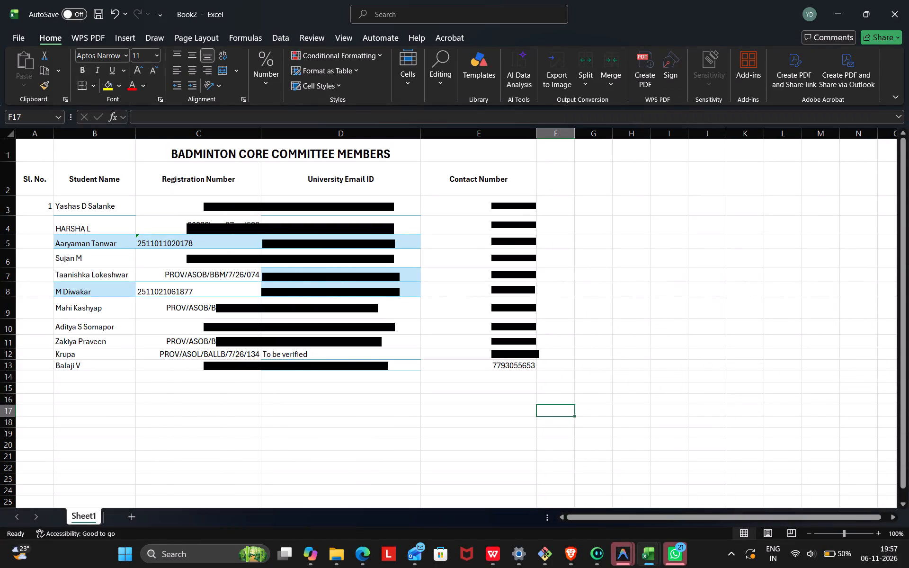
left_click(232, 243)
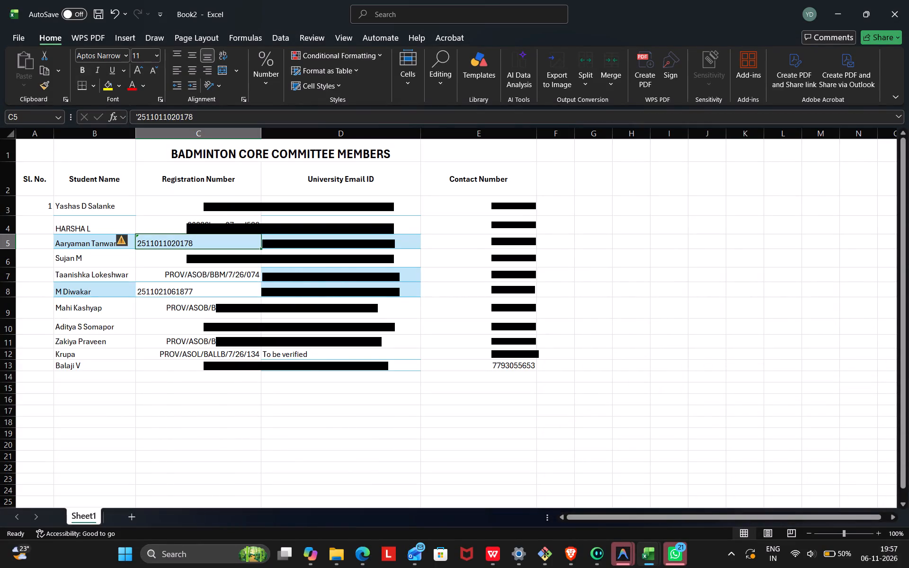
left_click(232, 243)
left_click_drag(232, 243, 224, 293)
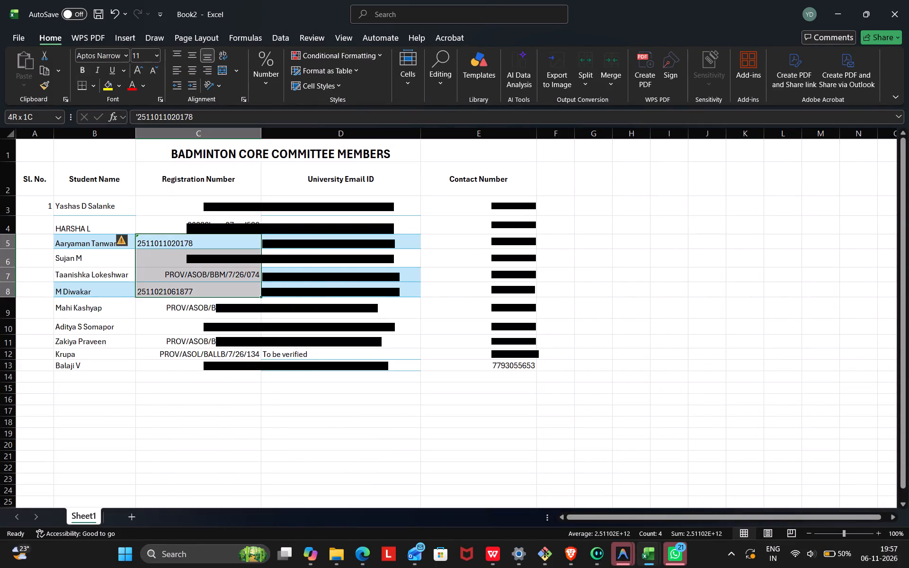
left_click_drag(224, 293, 225, 298)
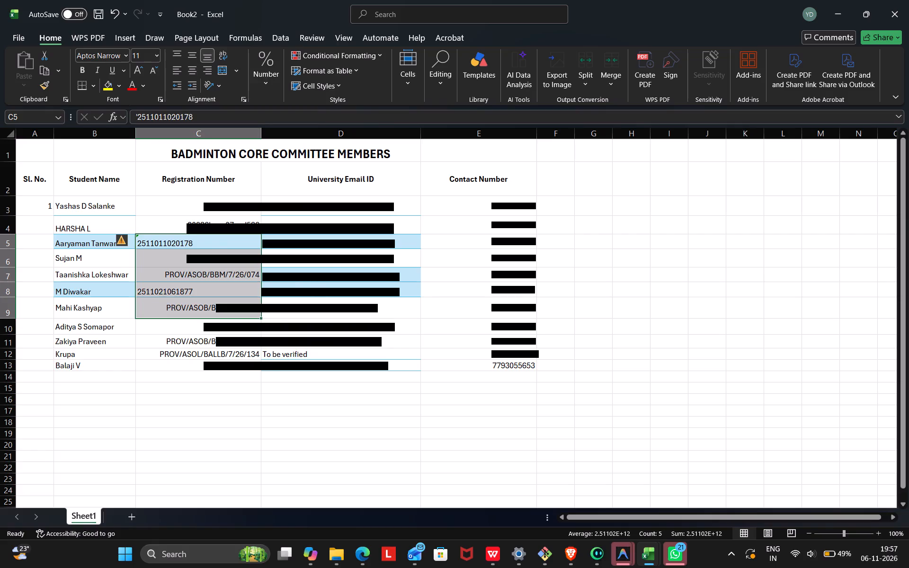
left_click(209, 69)
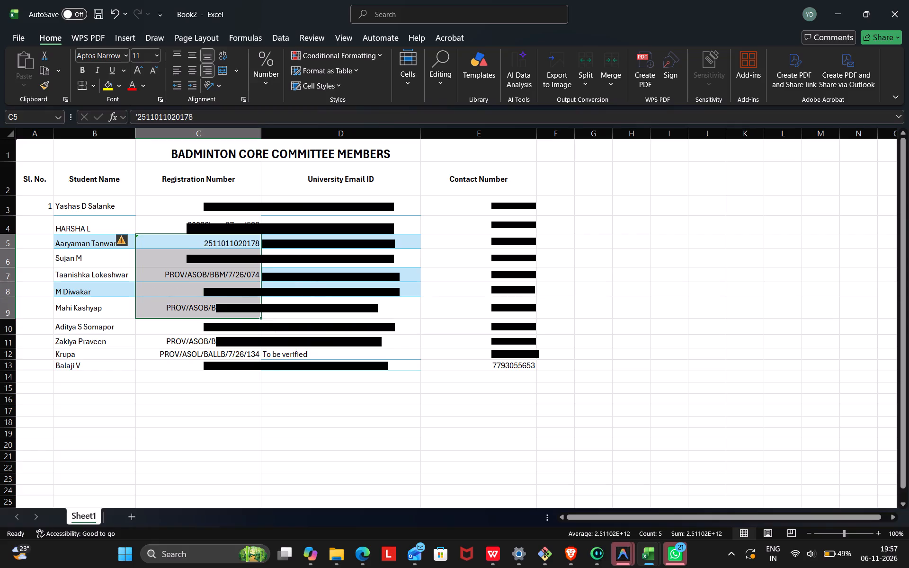
left_click(387, 390)
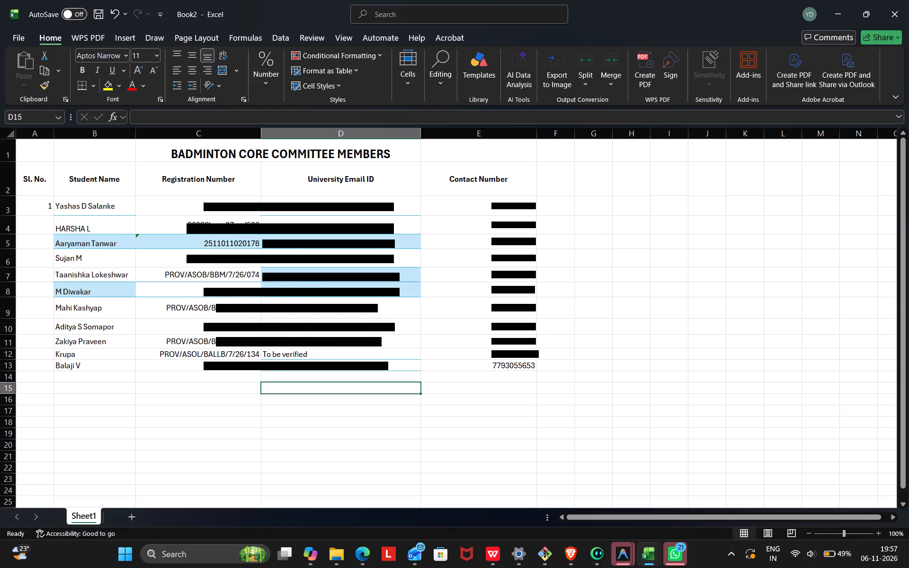
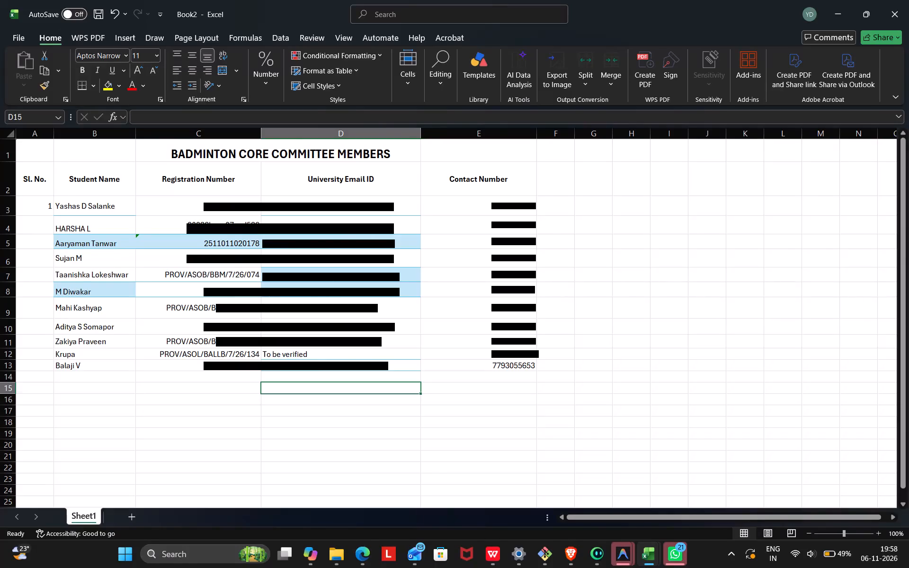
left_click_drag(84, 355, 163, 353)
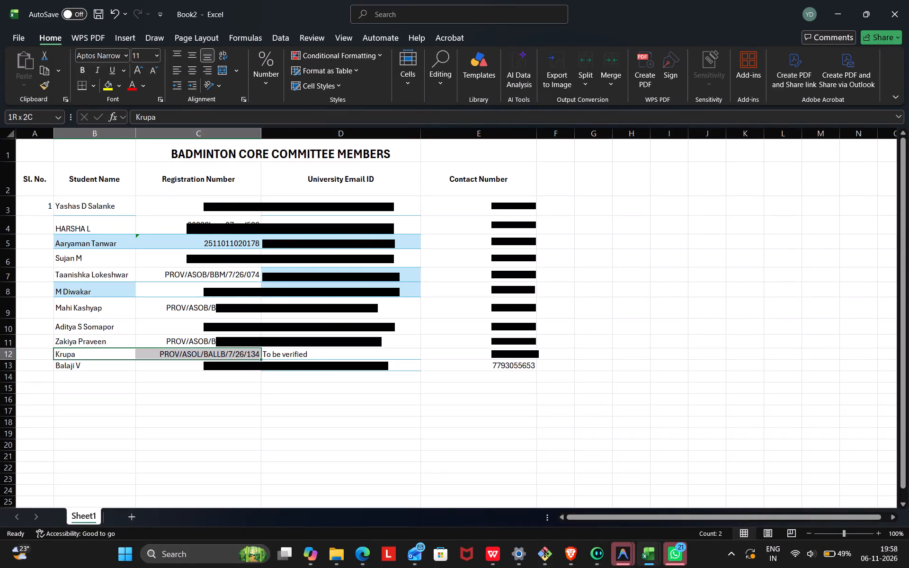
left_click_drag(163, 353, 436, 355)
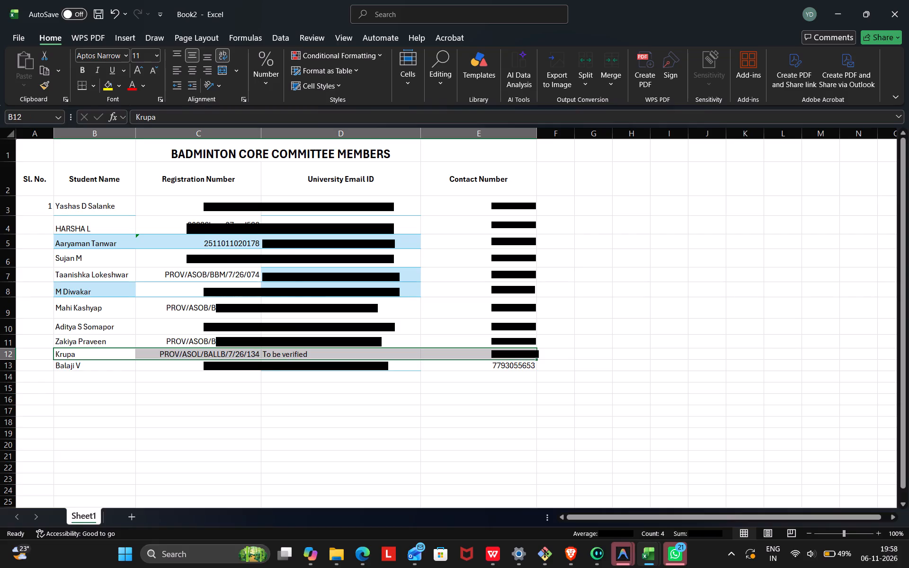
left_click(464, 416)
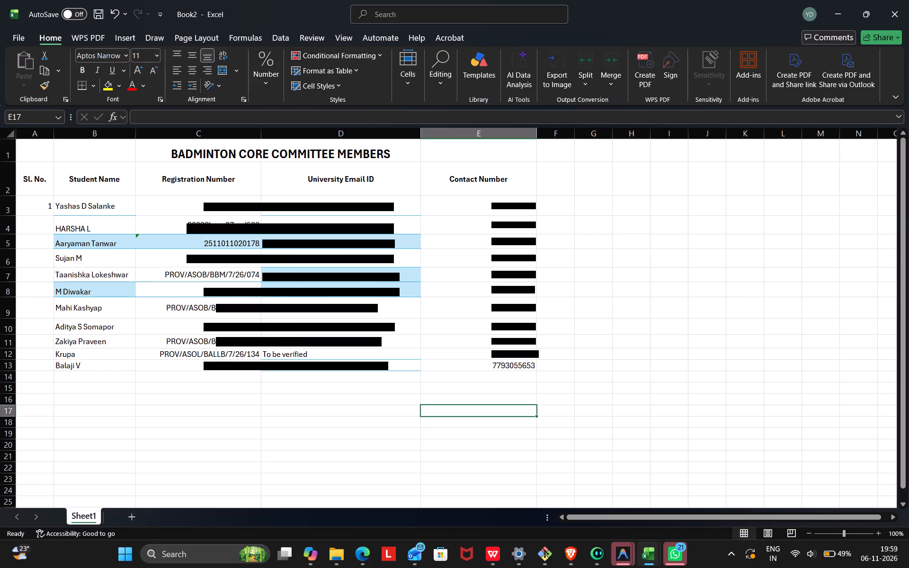
Number the members in the Sl. No. column from 1 to 11 by filling a series from cell A3 down to A13.
left_click_drag(48, 230, 48, 267)
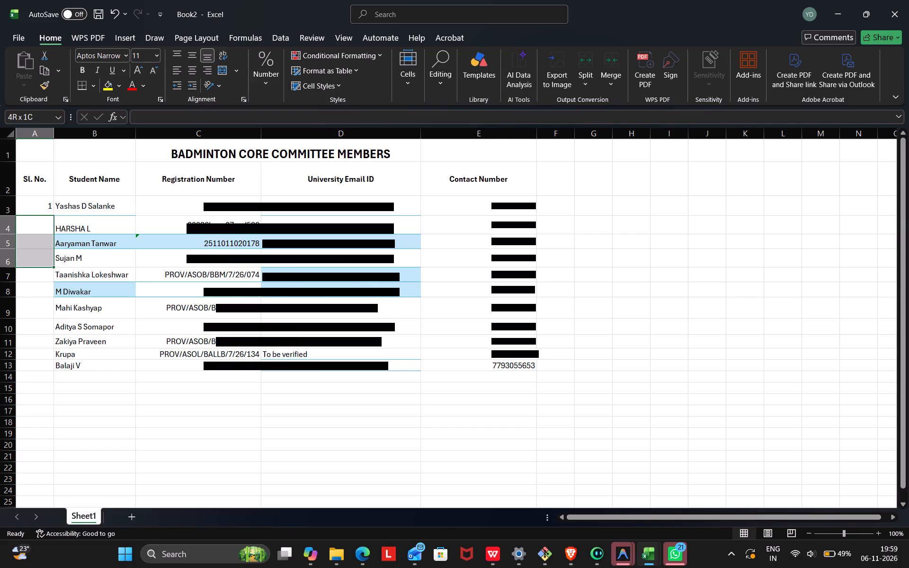
left_click(47, 211)
left_click_drag(47, 211, 53, 228)
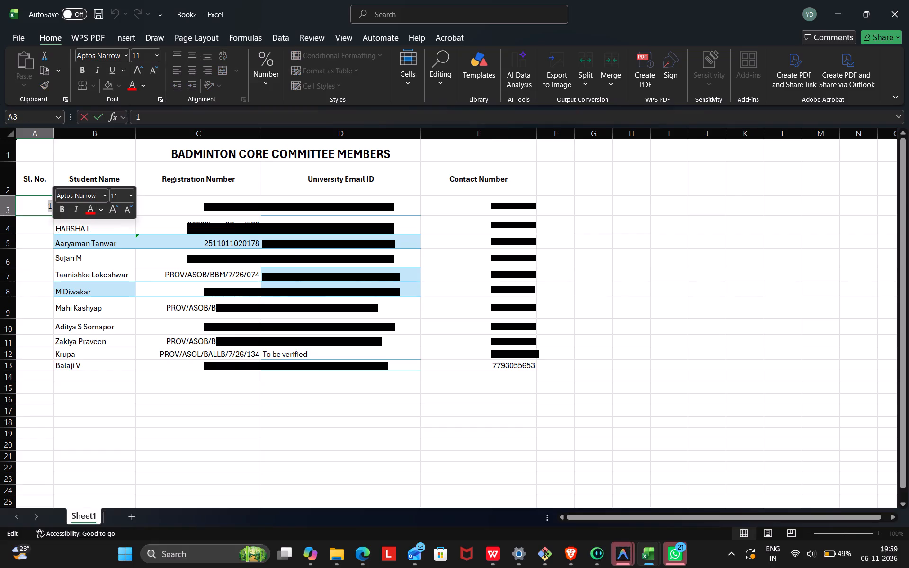
left_click(41, 214)
left_click_drag(54, 215, 48, 369)
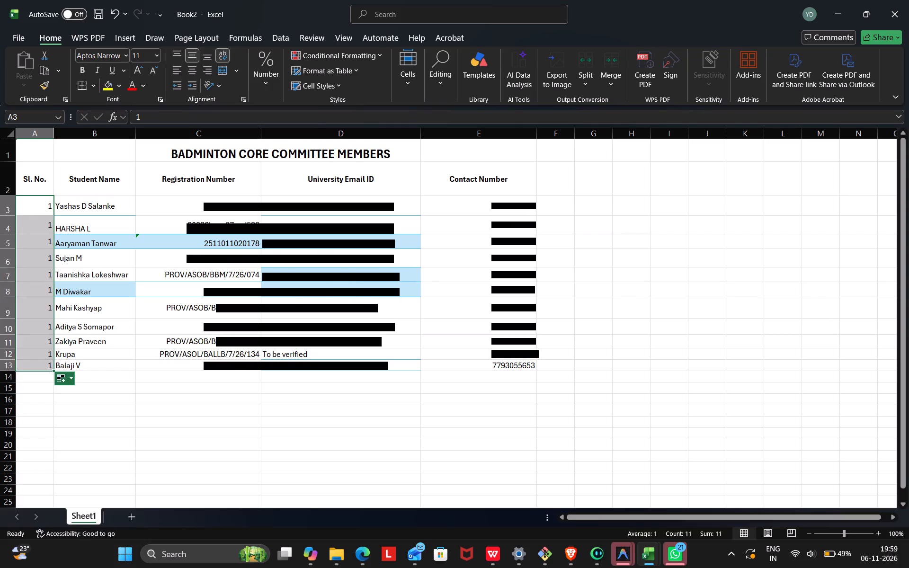
left_click(58, 378)
left_click(71, 406)
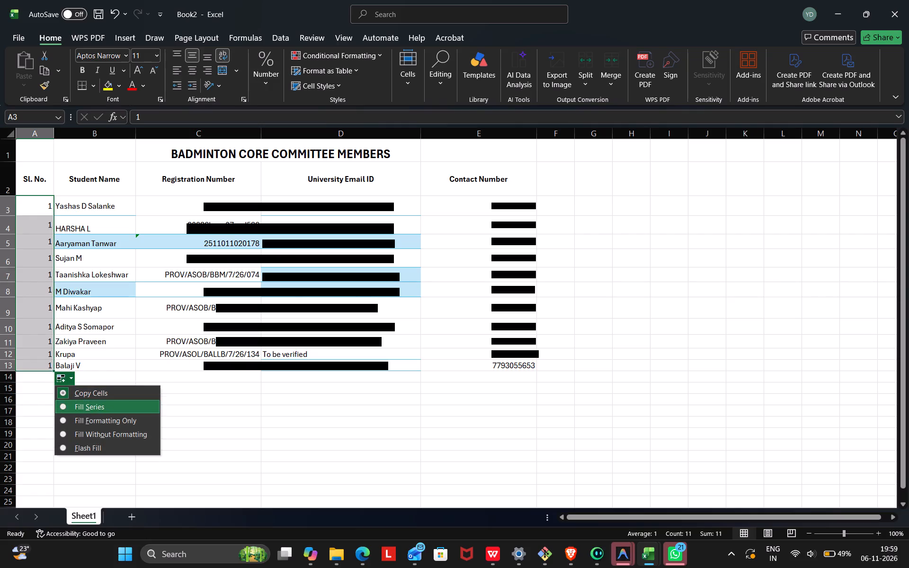
left_click(131, 419)
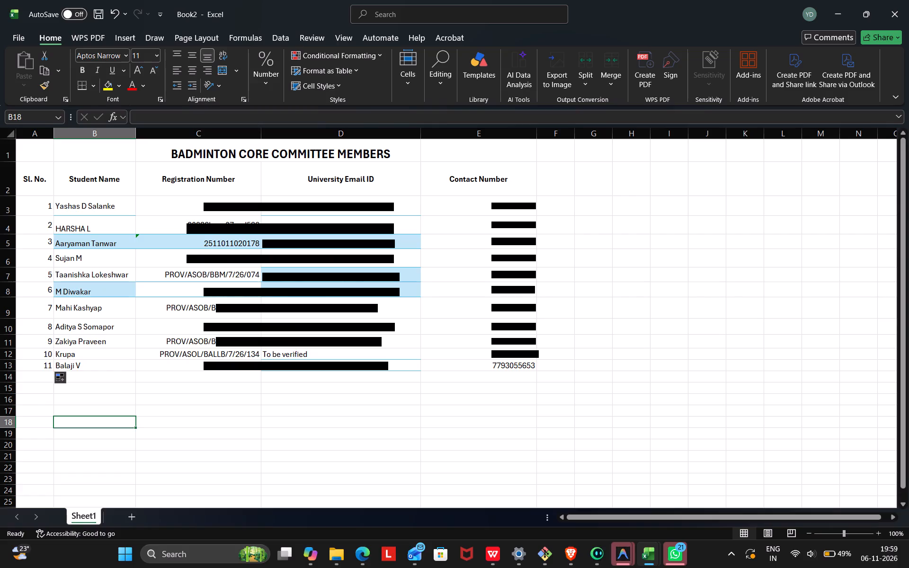
left_click(553, 442)
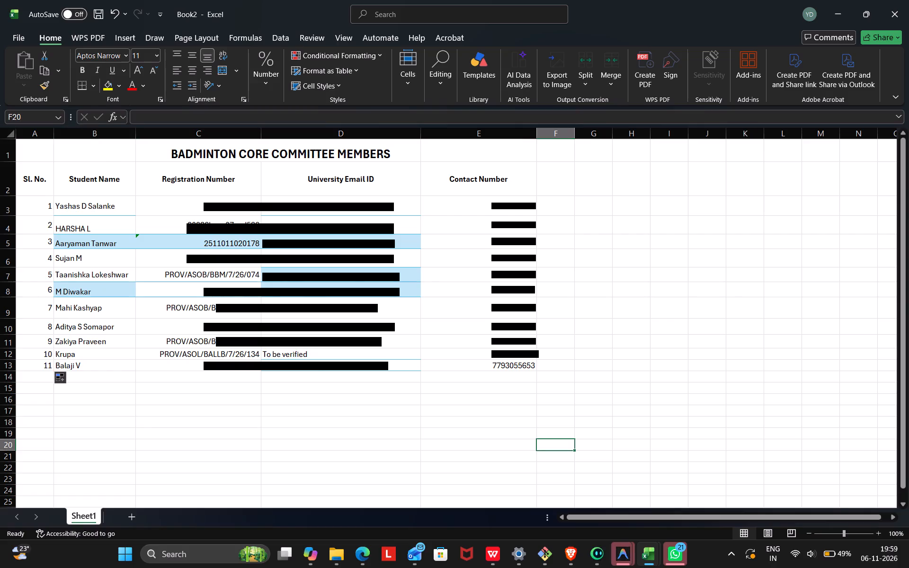
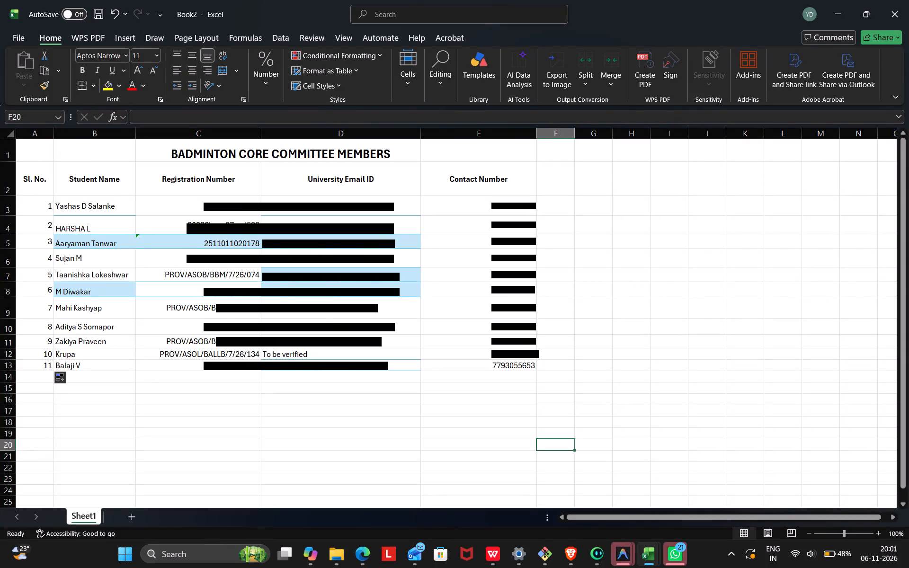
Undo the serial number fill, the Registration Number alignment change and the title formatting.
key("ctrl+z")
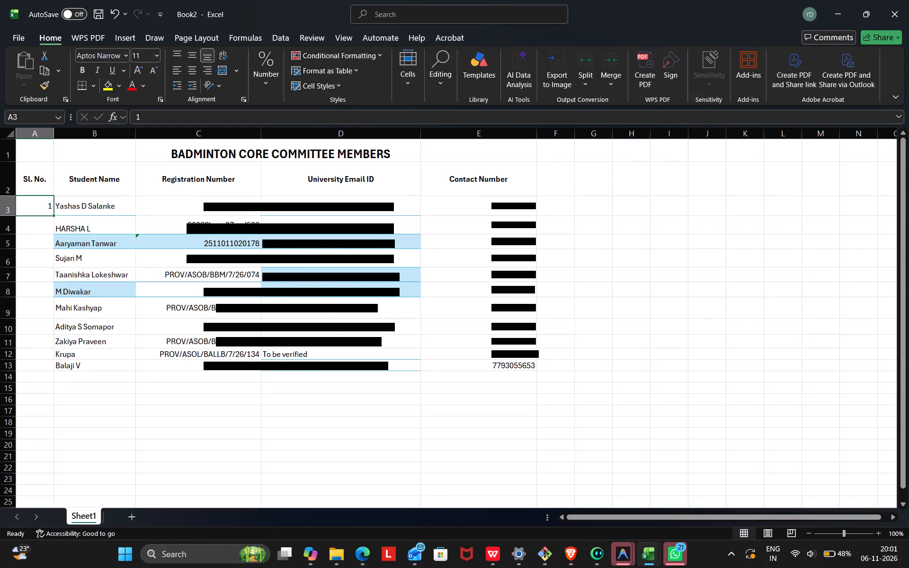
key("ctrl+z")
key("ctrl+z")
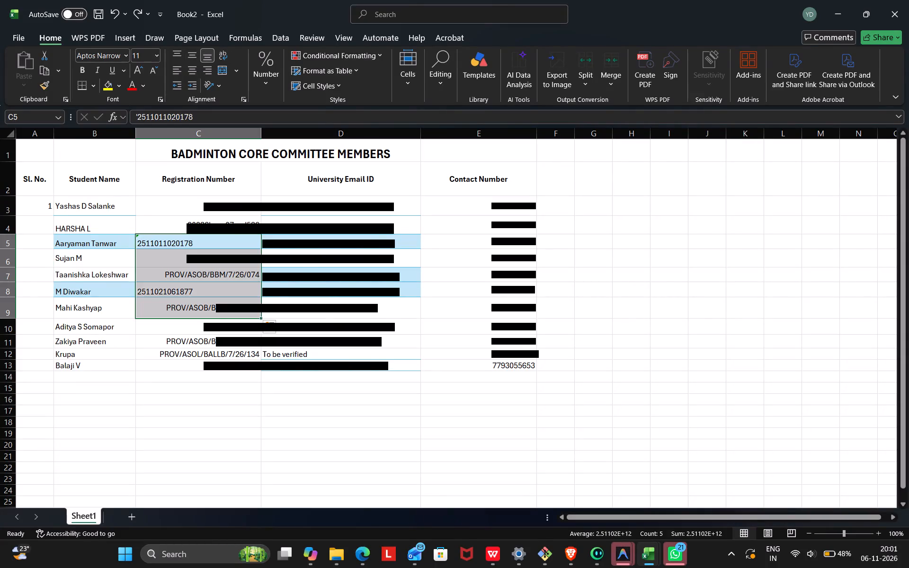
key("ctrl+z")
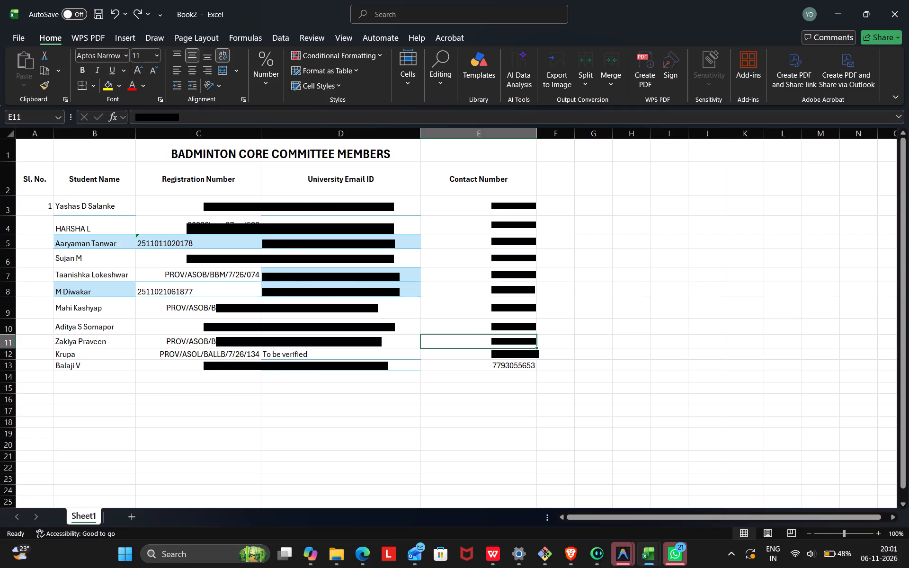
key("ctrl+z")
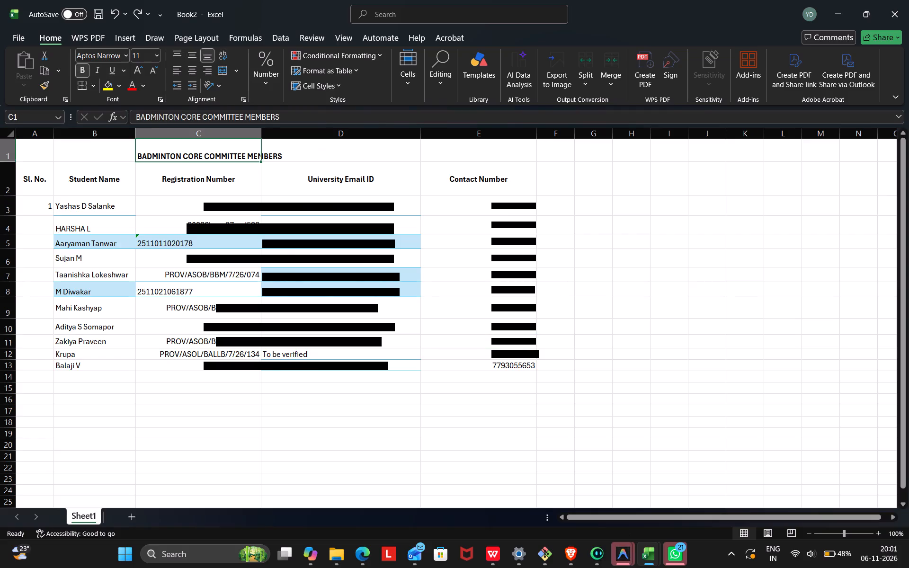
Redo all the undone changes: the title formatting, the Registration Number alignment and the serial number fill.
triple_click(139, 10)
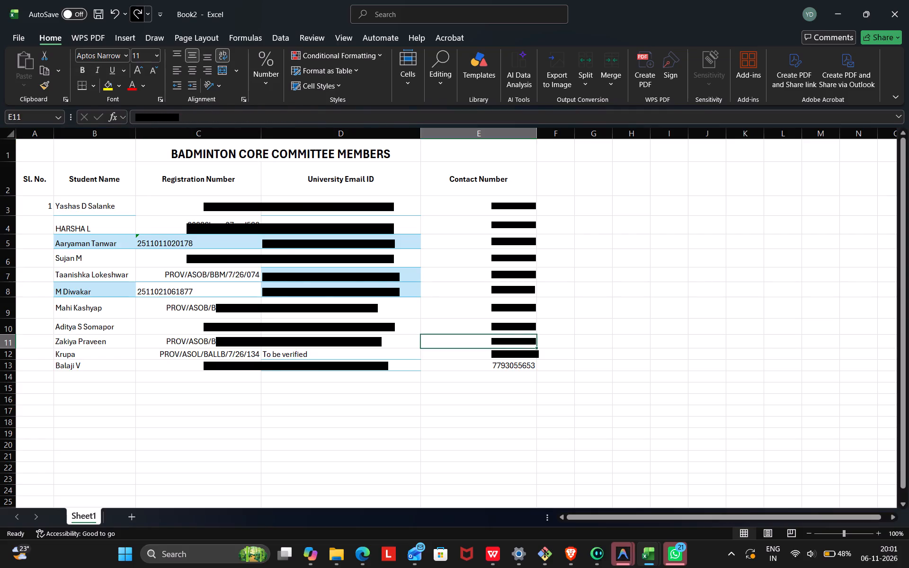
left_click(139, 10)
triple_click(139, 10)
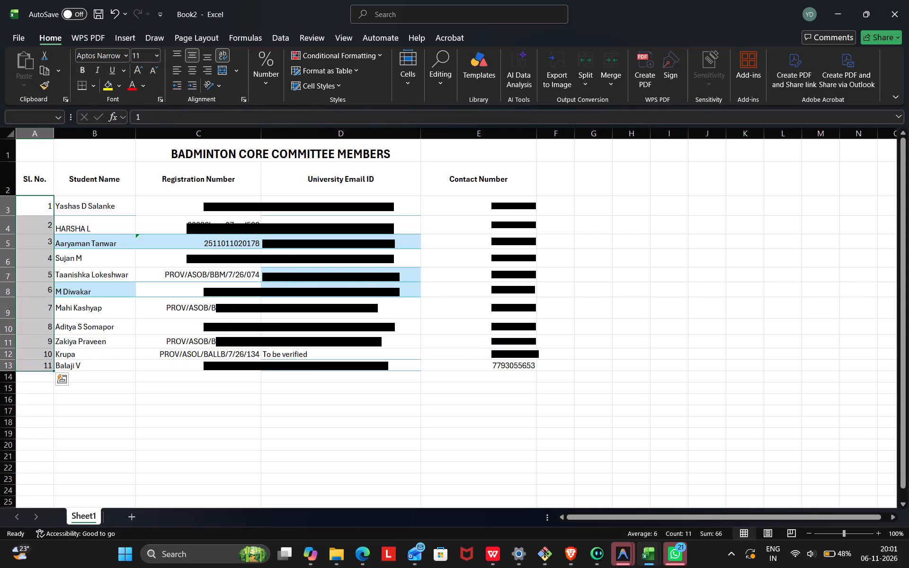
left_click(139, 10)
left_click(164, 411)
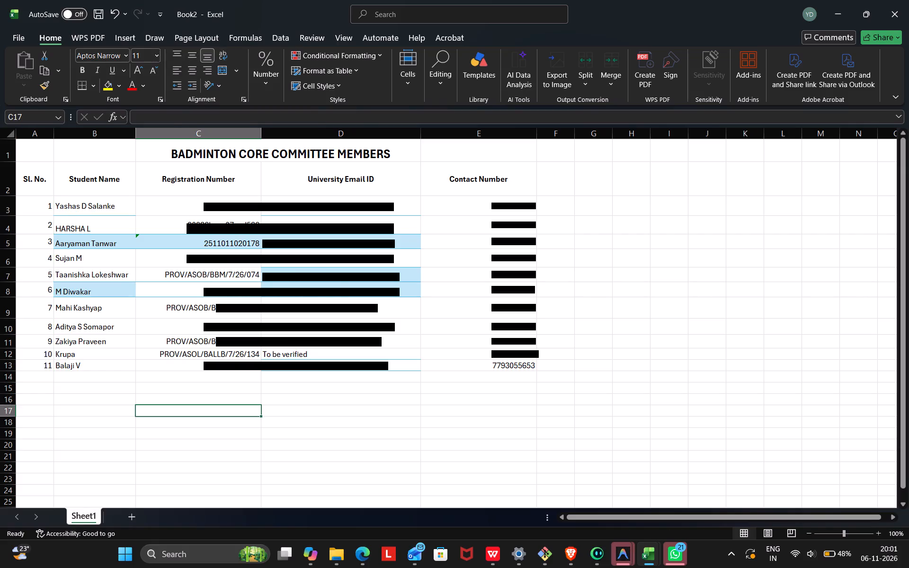
Replace the student name in row 12 (Sl. No. 10) with Bhargavi.
left_click_drag(82, 354, 376, 357)
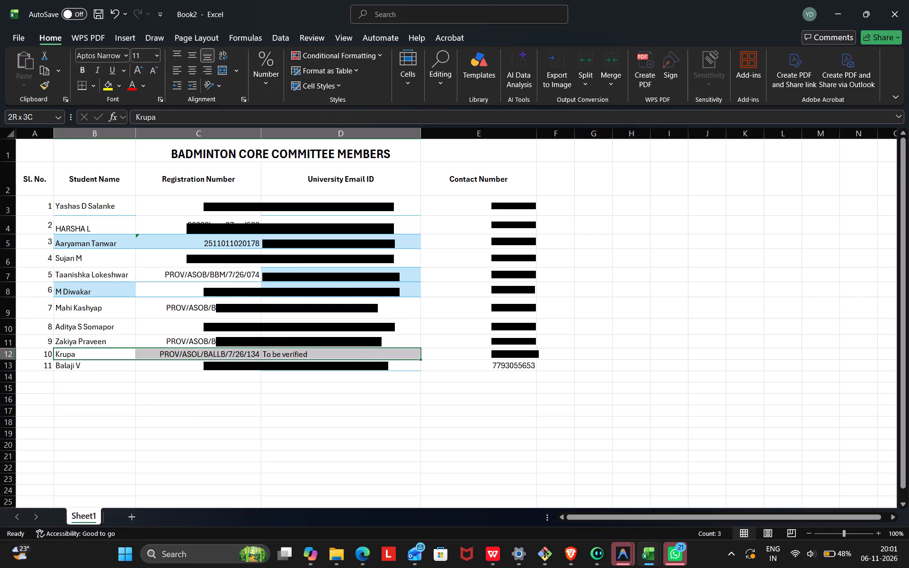
left_click_drag(376, 357, 450, 353)
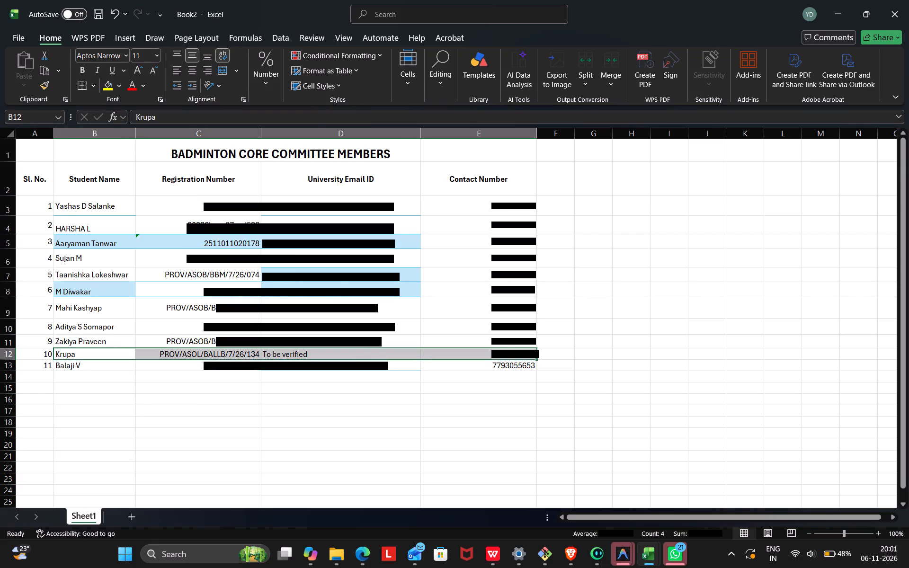
key("BackSpace")
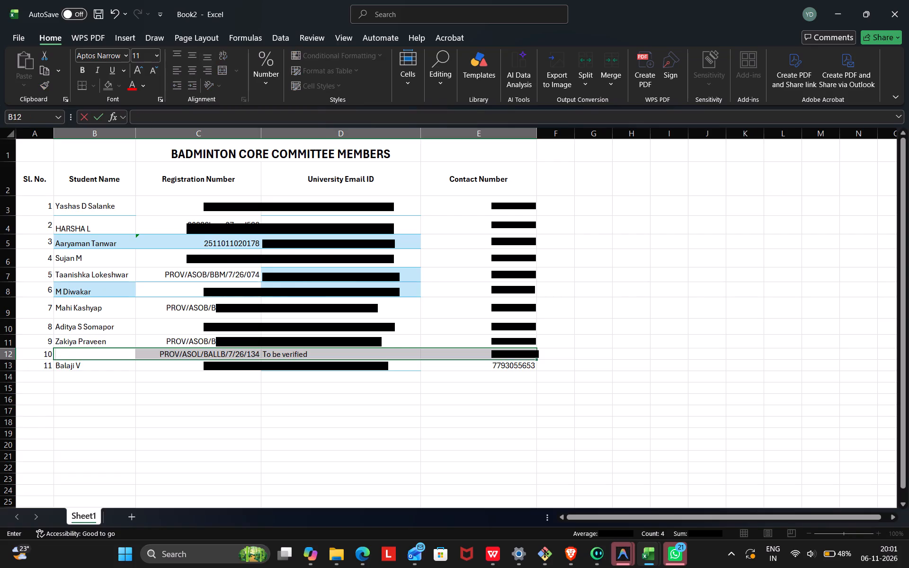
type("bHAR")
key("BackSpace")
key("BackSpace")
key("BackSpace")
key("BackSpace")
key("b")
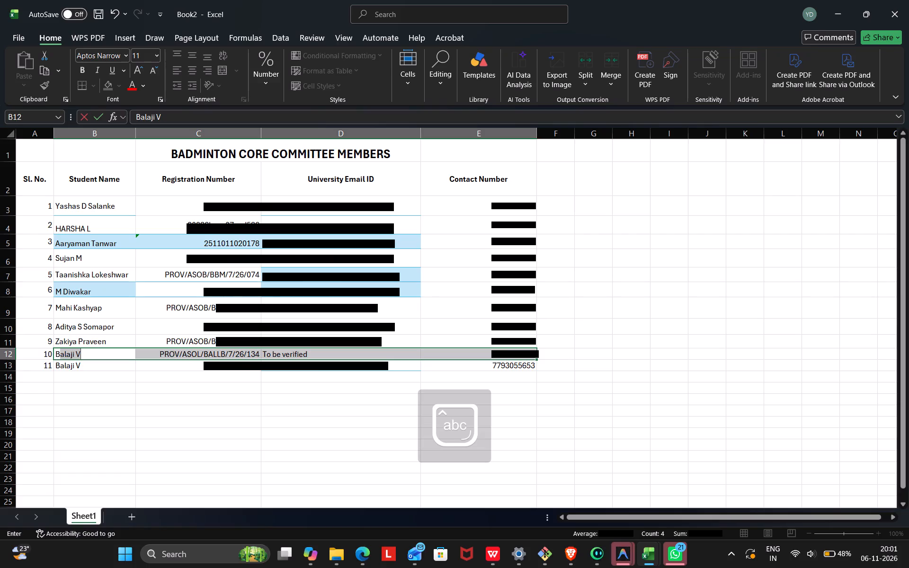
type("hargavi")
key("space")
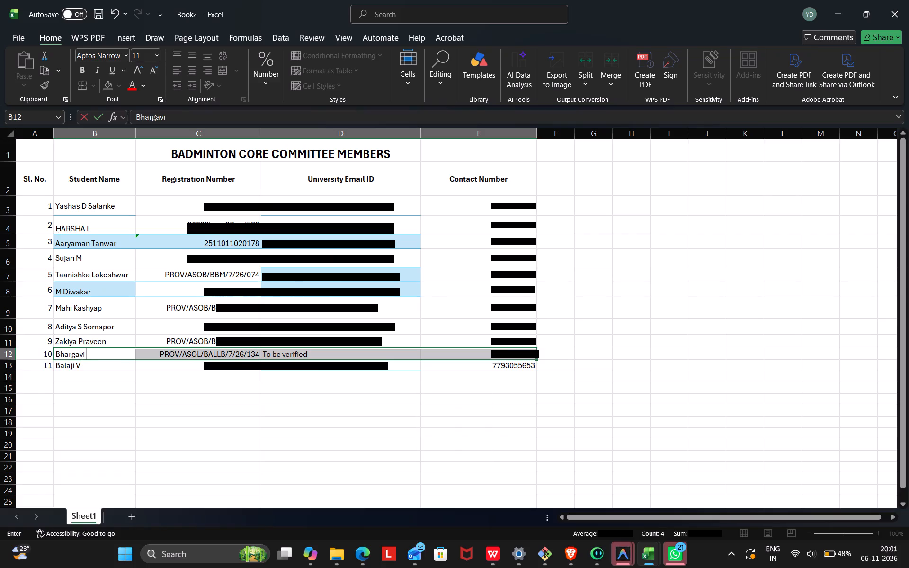
Replace the registration number in cell C12 with the new member's registration number.
left_click(244, 354)
key("BackSpace")
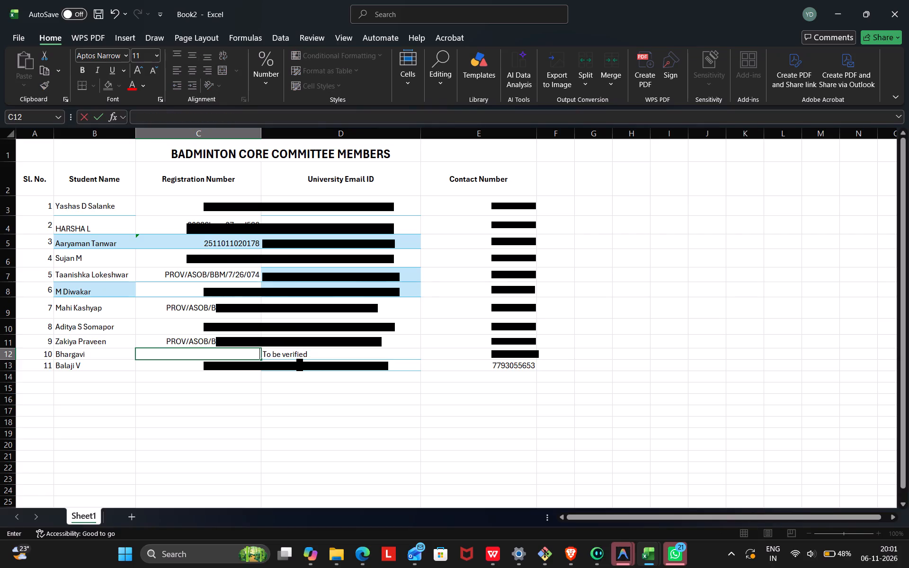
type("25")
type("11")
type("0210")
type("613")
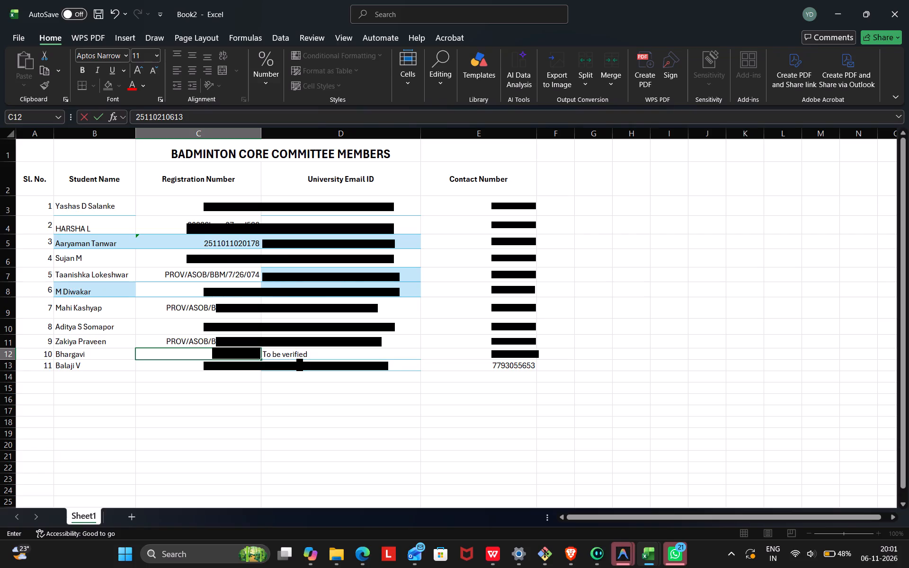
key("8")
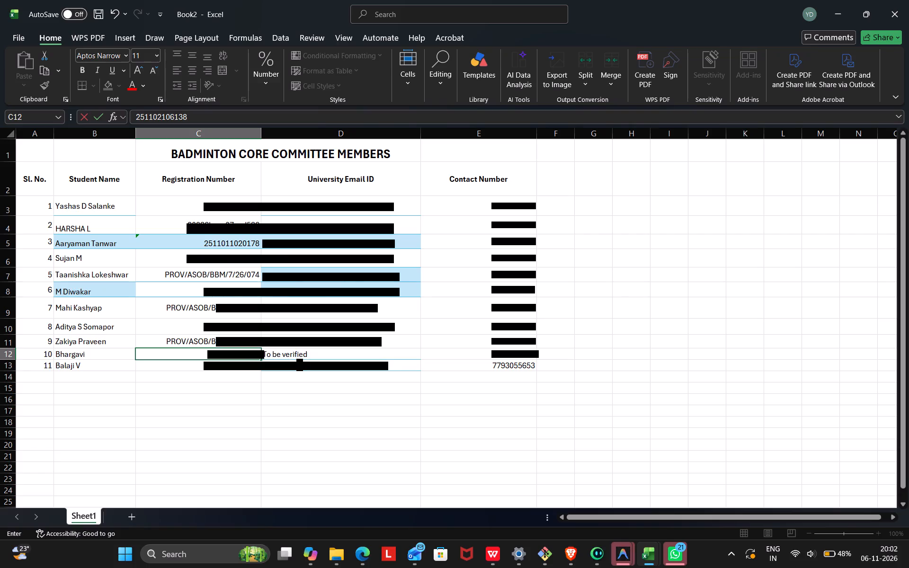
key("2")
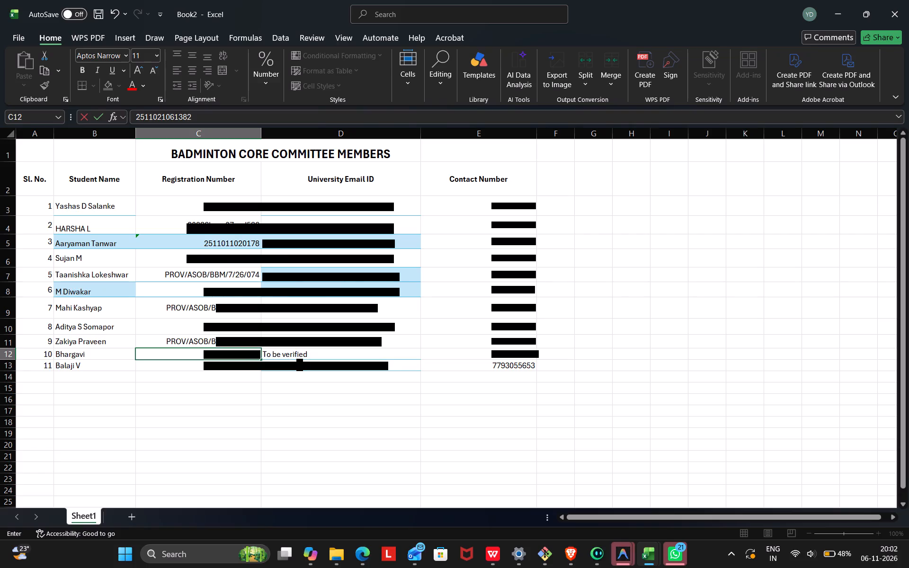
left_click(331, 357)
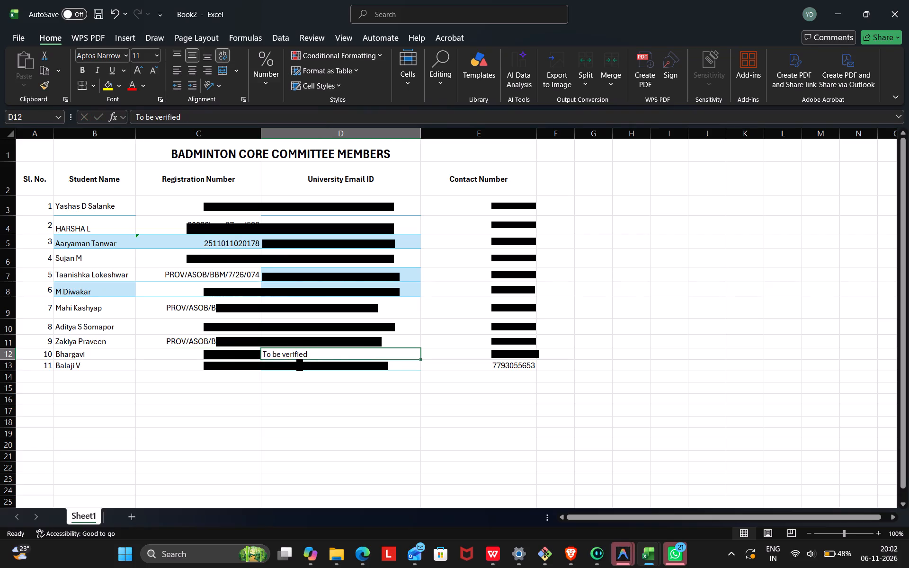
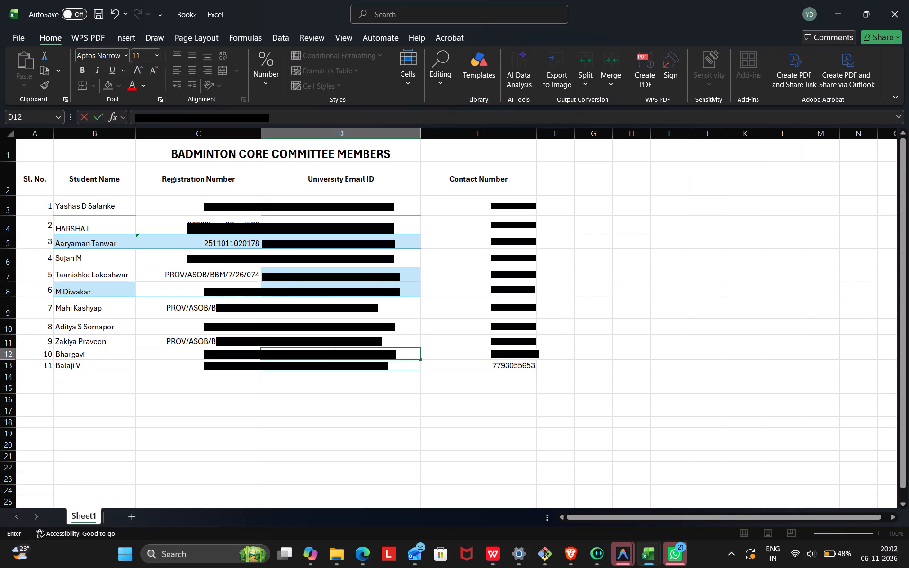
Correct the university email address being entered for Bhargavi in cell D12.
key("BackSpace")
key("s")
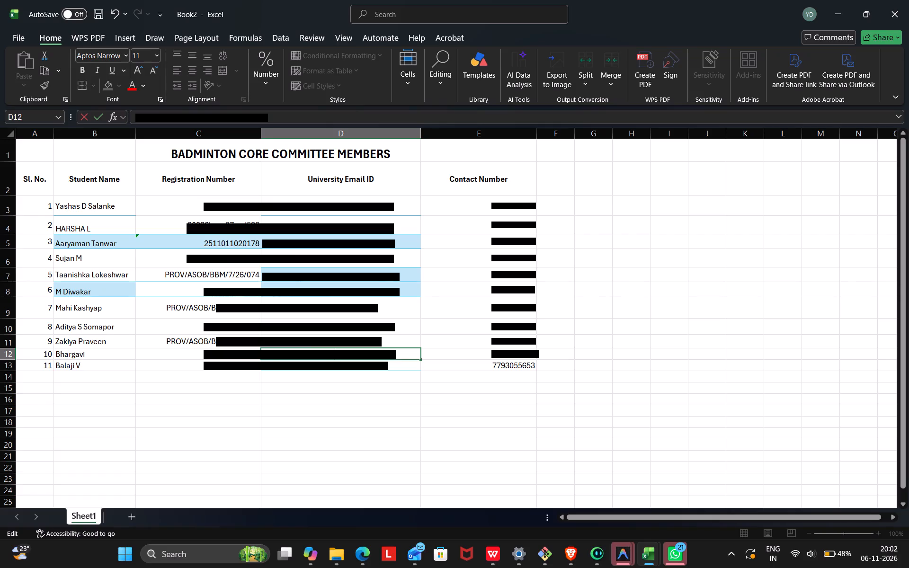
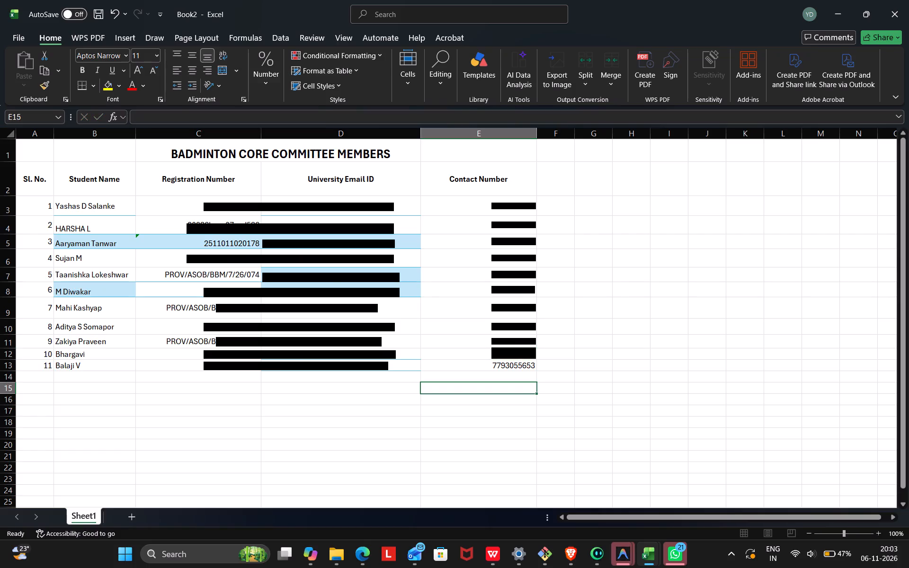
Even out the member row heights by reducing rows 3, 4, 8 and 9 and slightly enlarging rows 12 and 13.
scroll(357, 401, "up", 1)
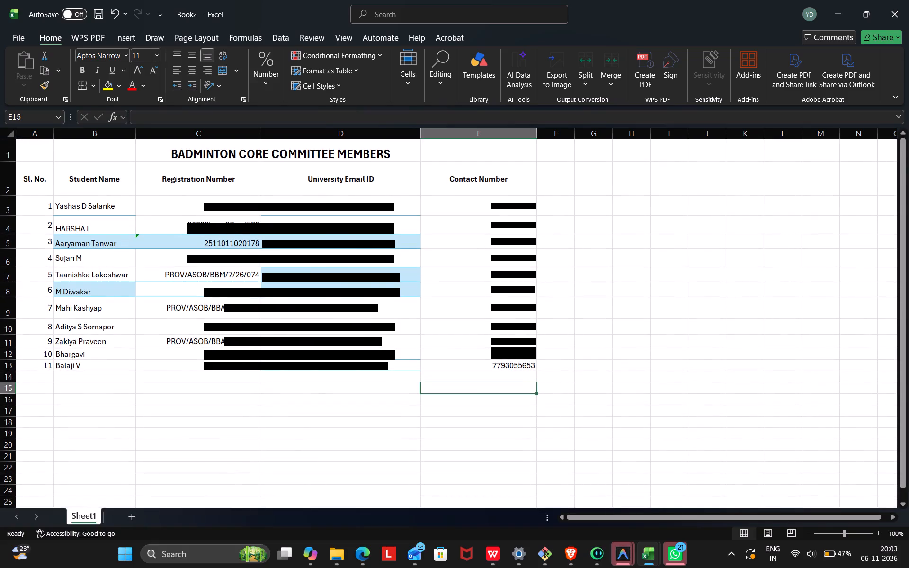
left_click(107, 355)
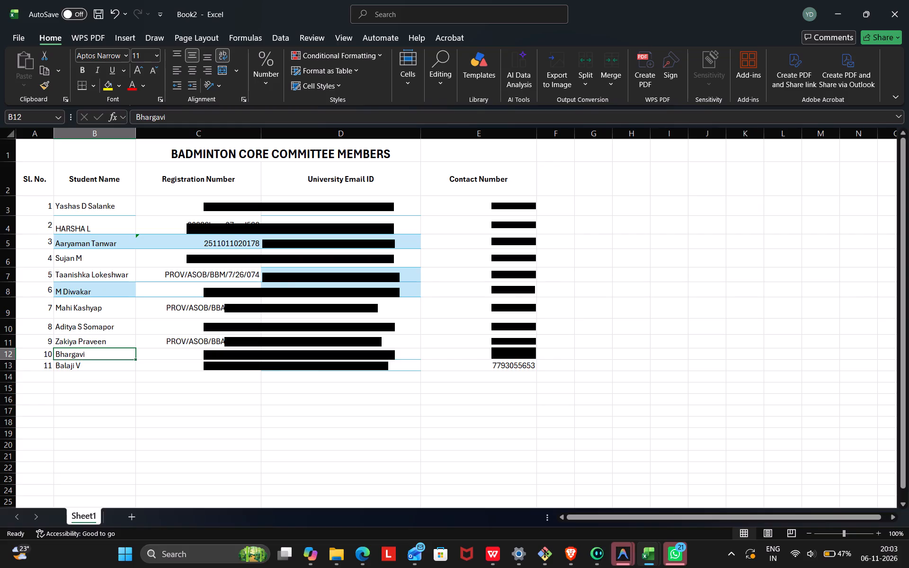
left_click(10, 216)
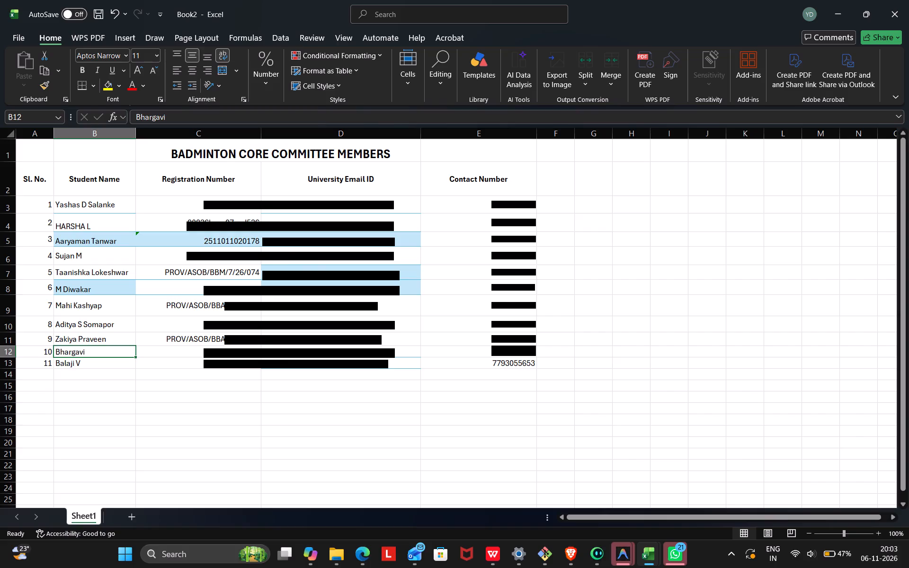
left_click_drag(9, 231, 9, 227)
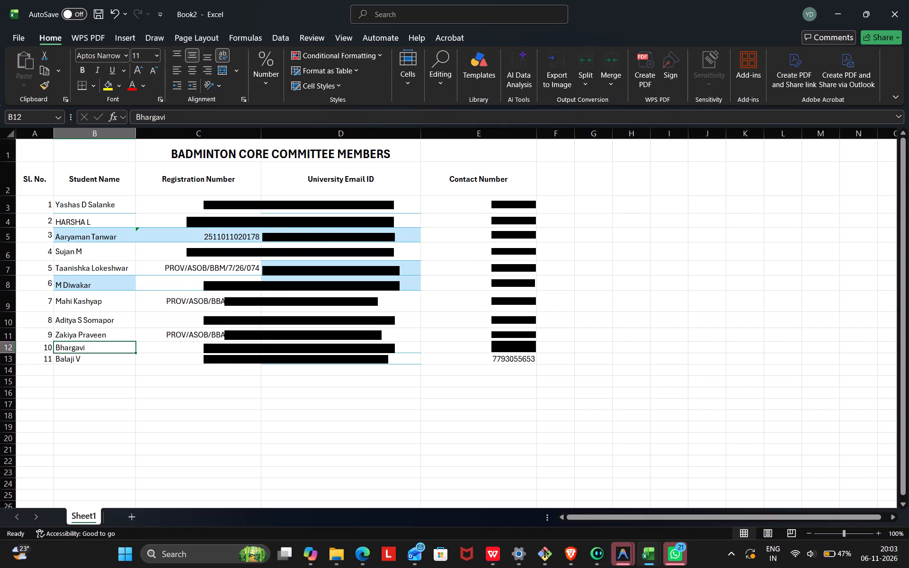
left_click(11, 242)
left_click_drag(12, 289, 12, 285)
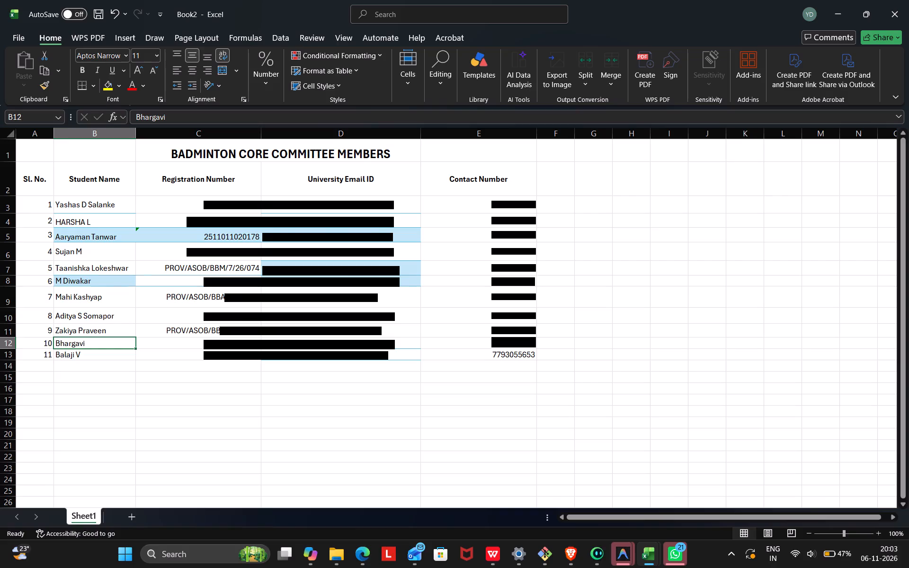
left_click(12, 284)
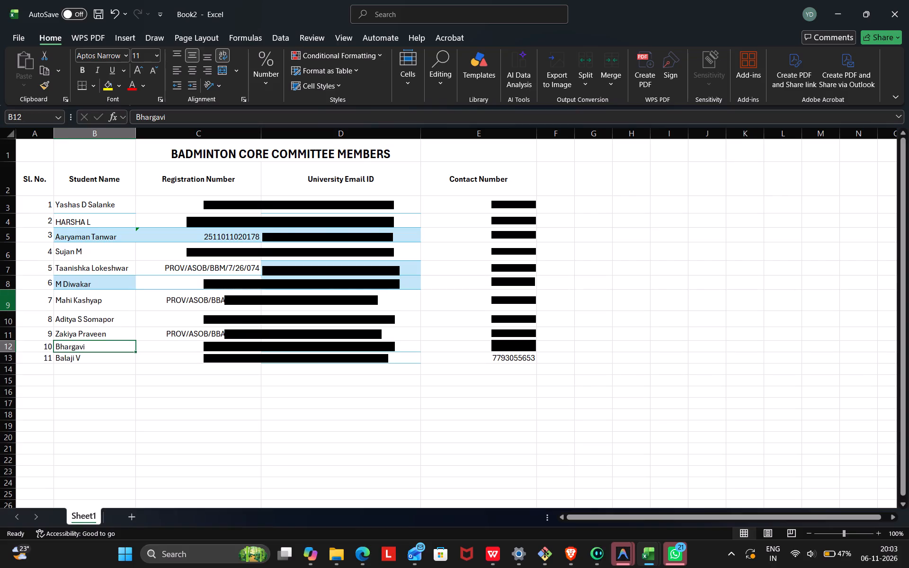
left_click_drag(13, 311, 13, 302)
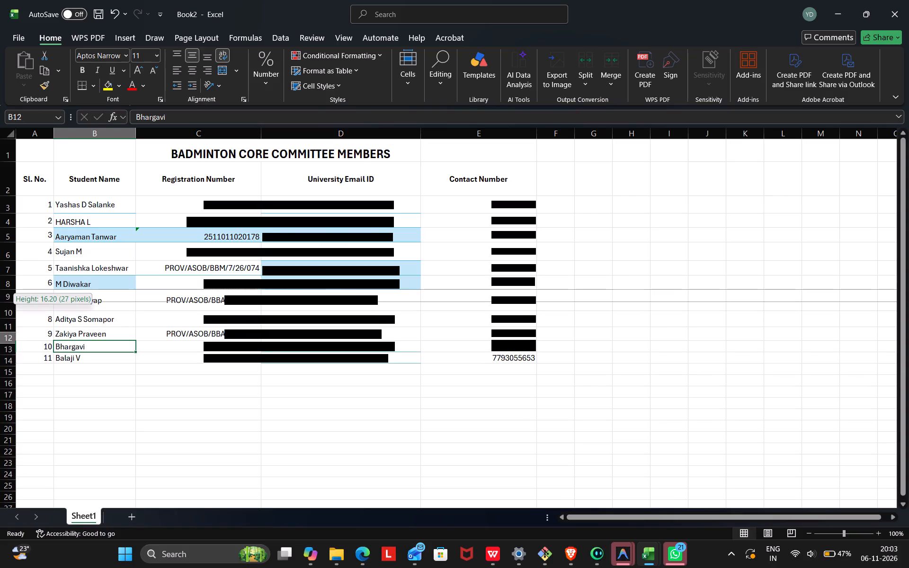
left_click_drag(13, 302, 13, 303)
left_click(13, 303)
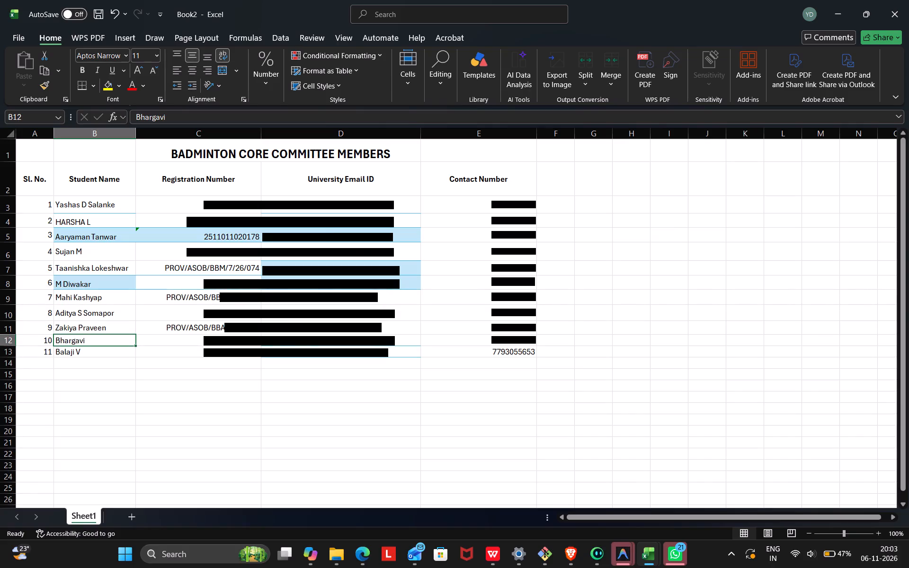
left_click(13, 290)
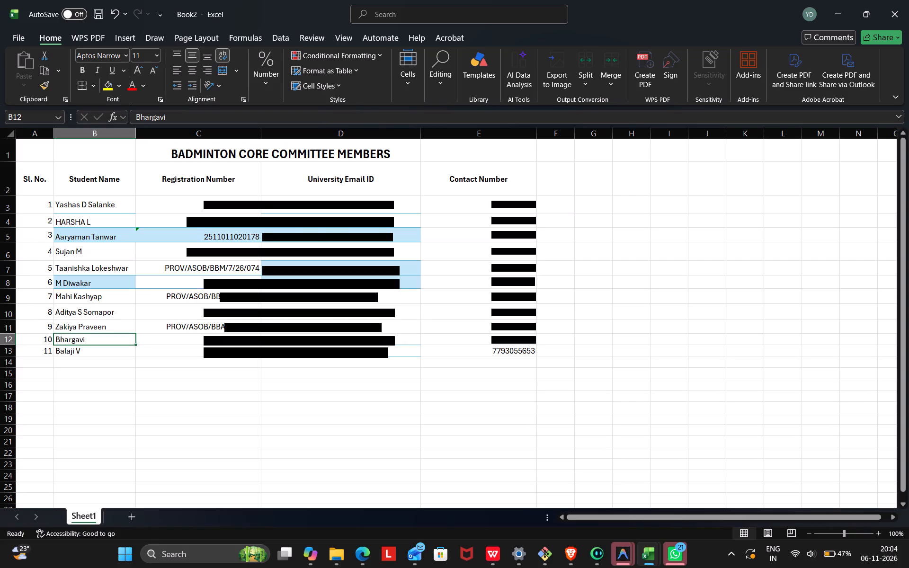
left_click(11, 357)
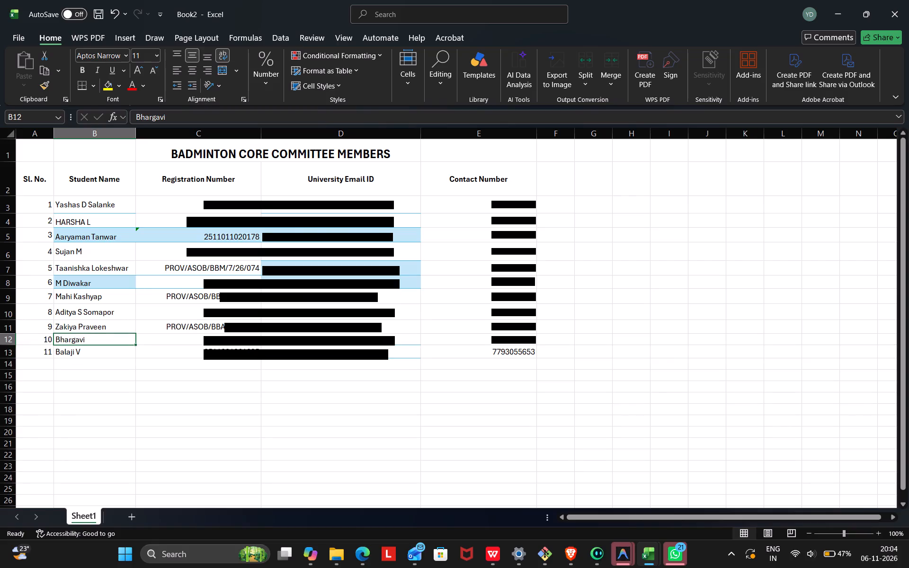
left_click(10, 345)
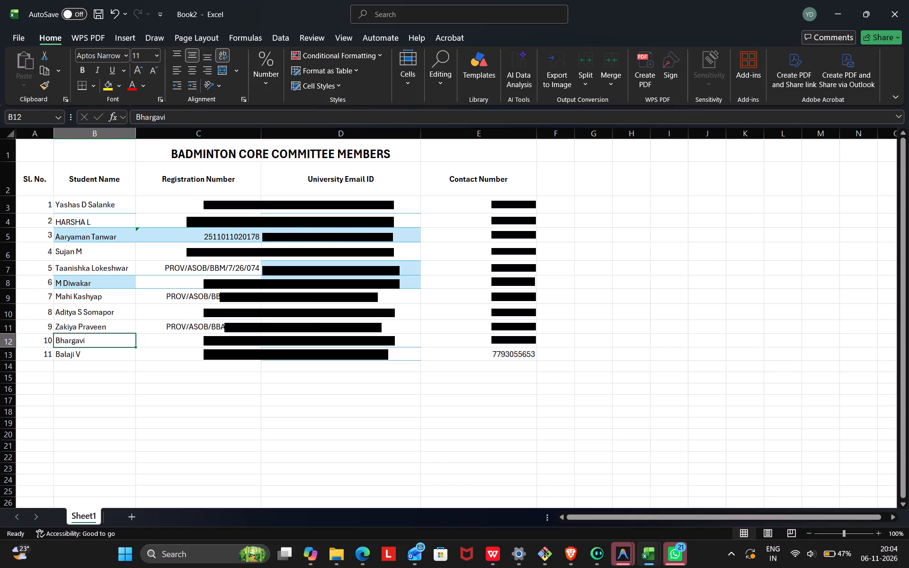
left_click(145, 425)
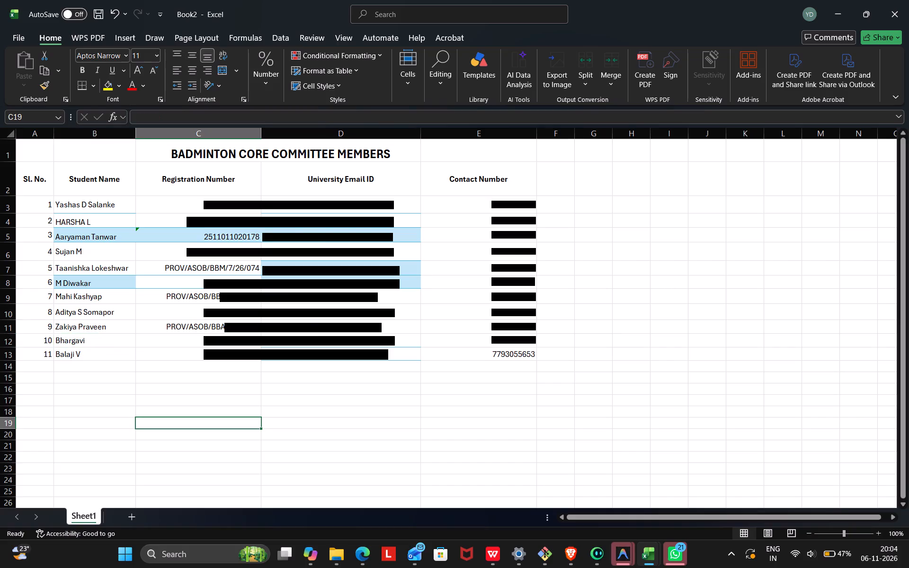
Save the workbook as "Core Committee Members" in the Documents > 3_Sem > Badminton folder on this PC.
left_click(14, 40)
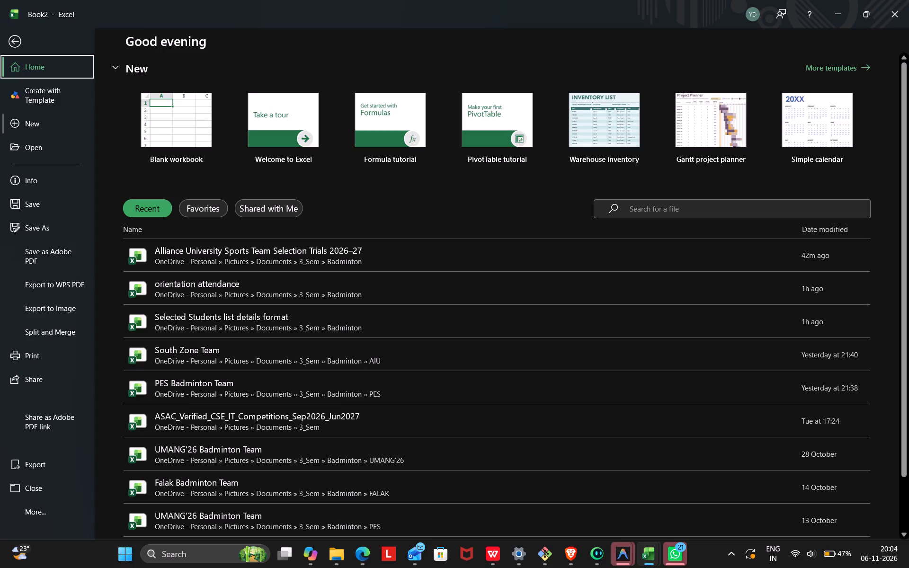
left_click(45, 223)
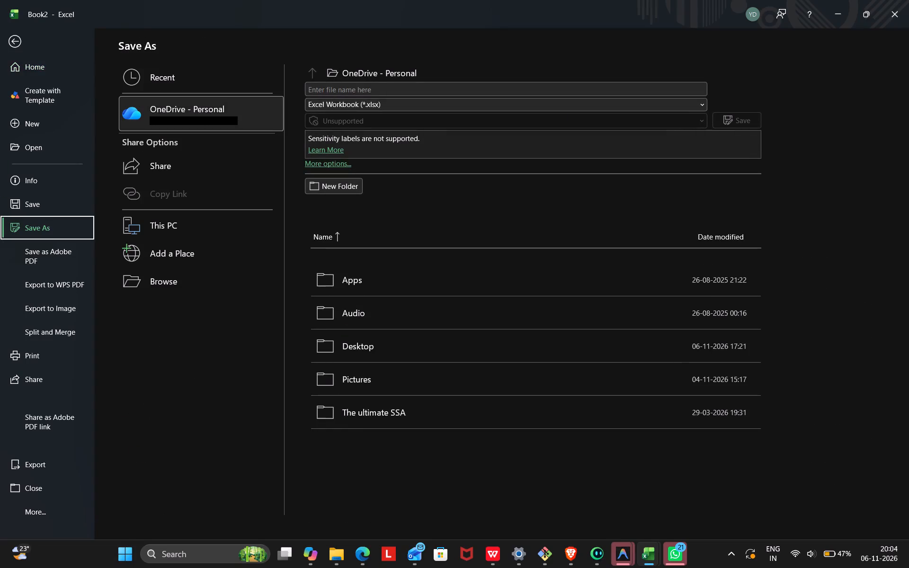
left_click(194, 226)
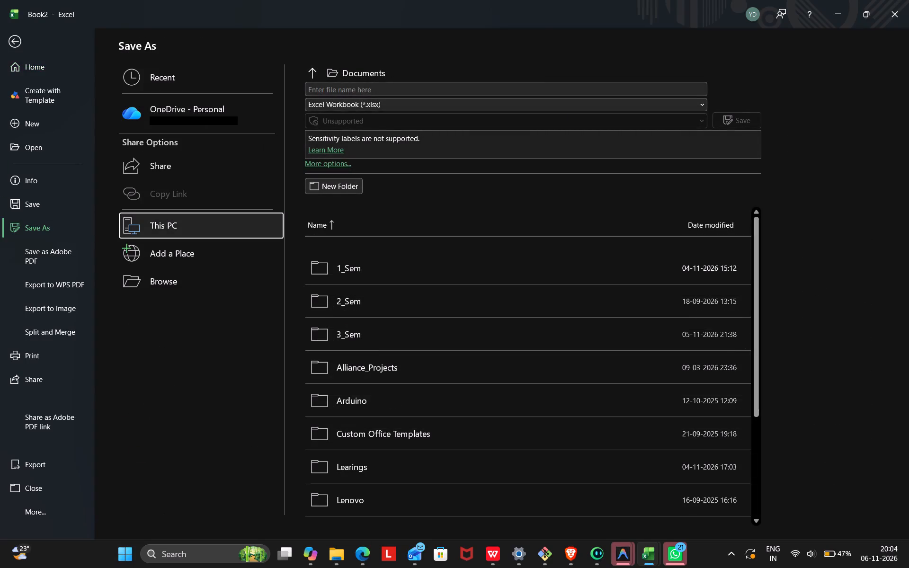
left_click(375, 334)
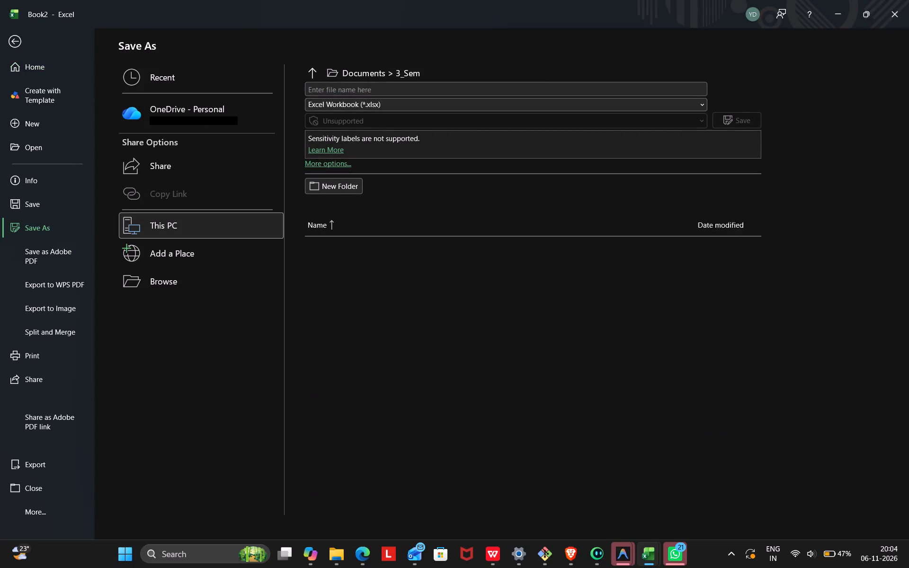
double_click(396, 272)
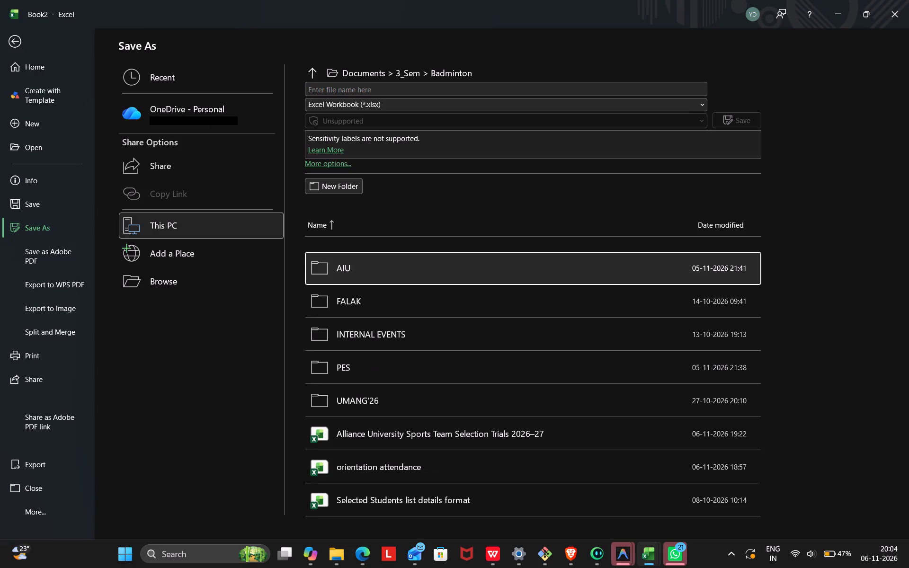
left_click(397, 90)
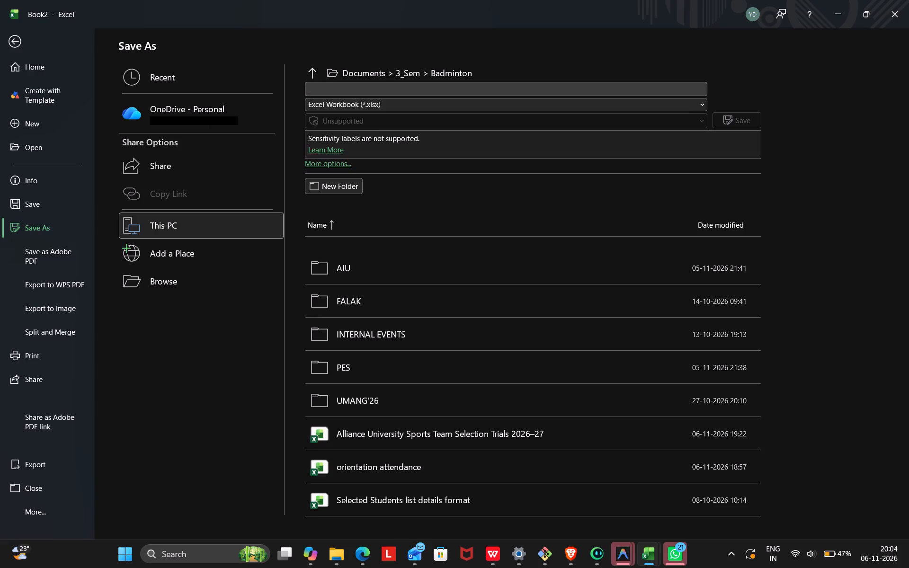
key("shift+c")
type("ore")
key("space")
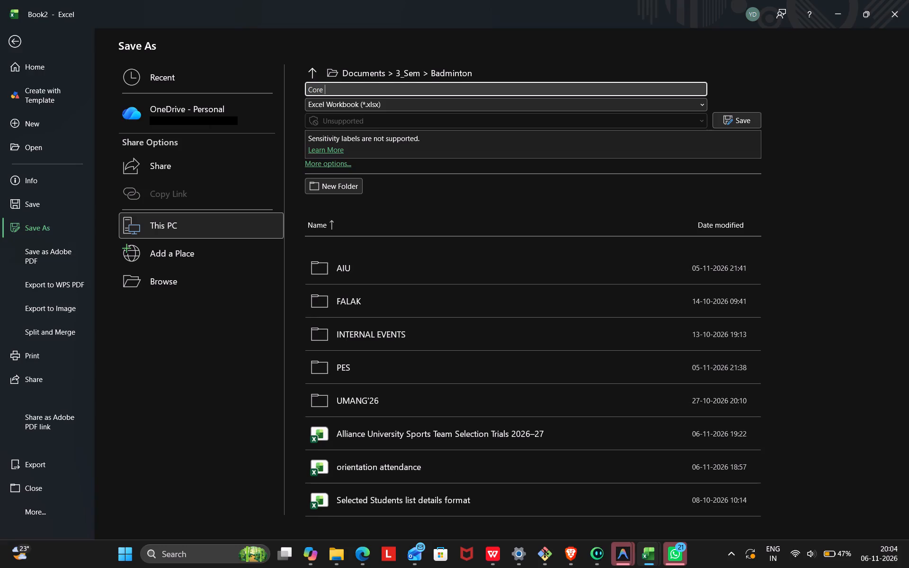
type("Committee")
key("space")
key("shift+b")
key("BackSpace")
type("me")
key("BackSpace")
key("BackSpace")
key("shift+m")
key("e")
type("mbers")
key("Return")
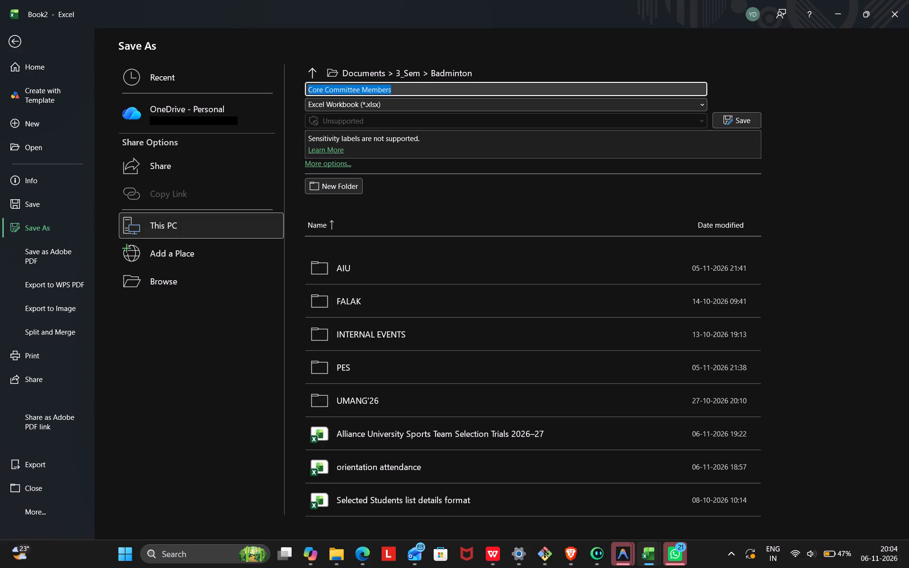